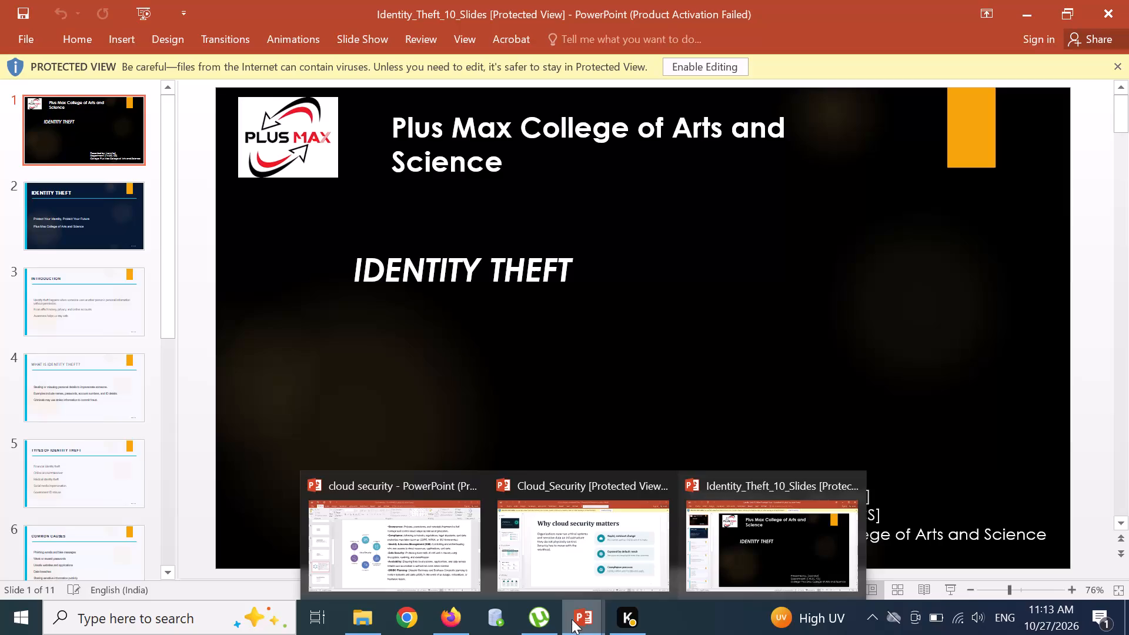
# Review the first five slides of the Identity_Theft_10_Slides presentation, from the college title slide through Types of Identity Theft.
pyautogui.click(809, 198)
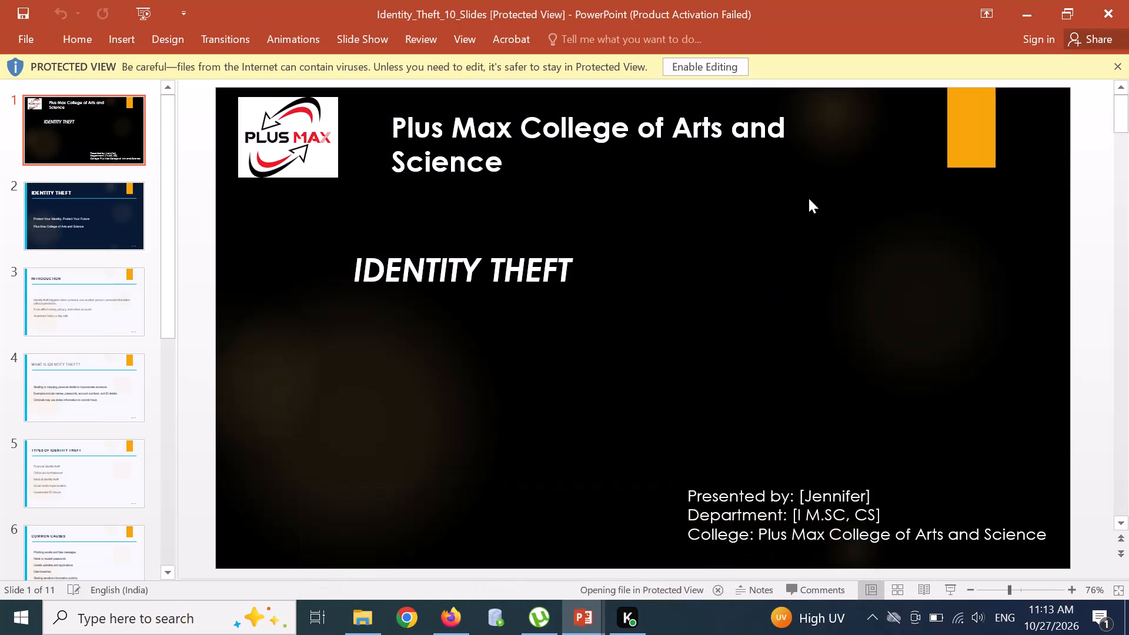
pyautogui.click(91, 242)
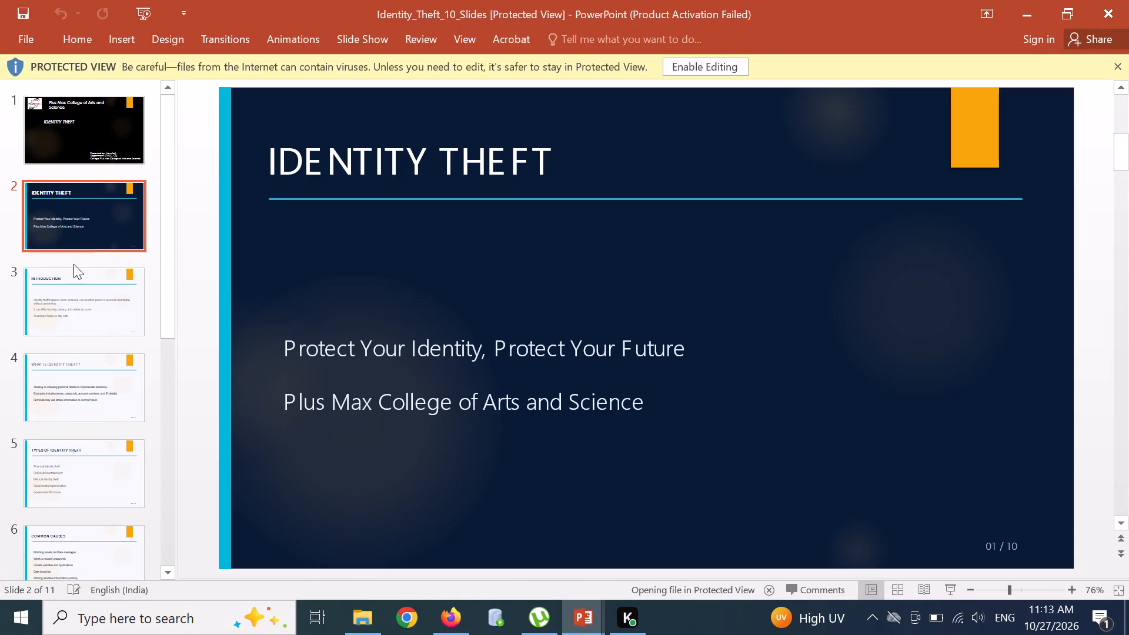
pyautogui.click(66, 286)
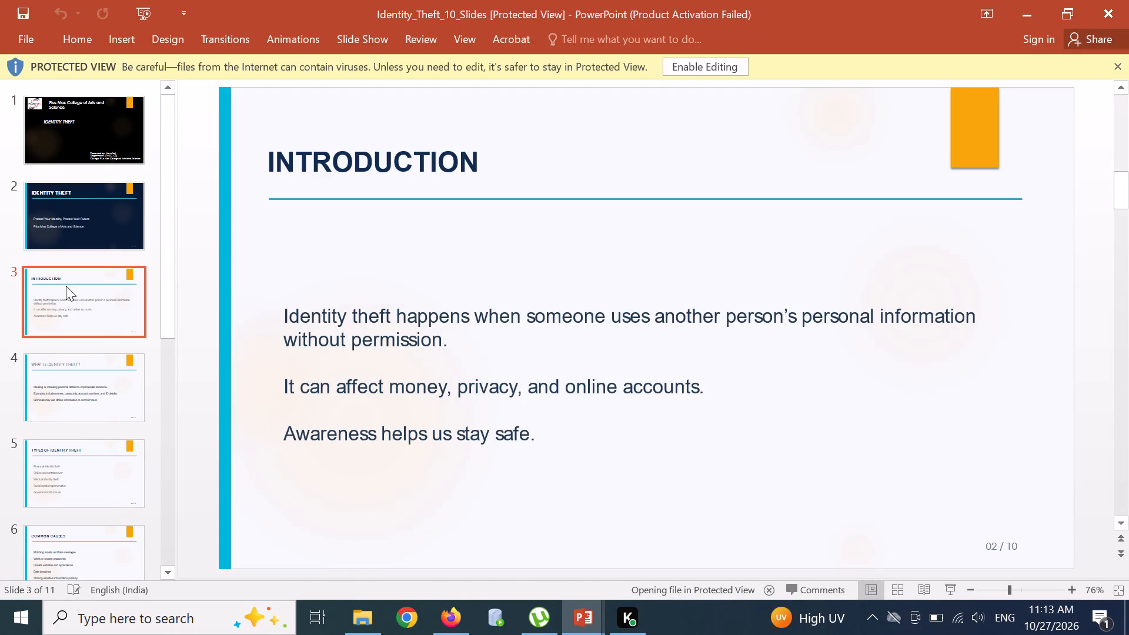
pyautogui.click(103, 387)
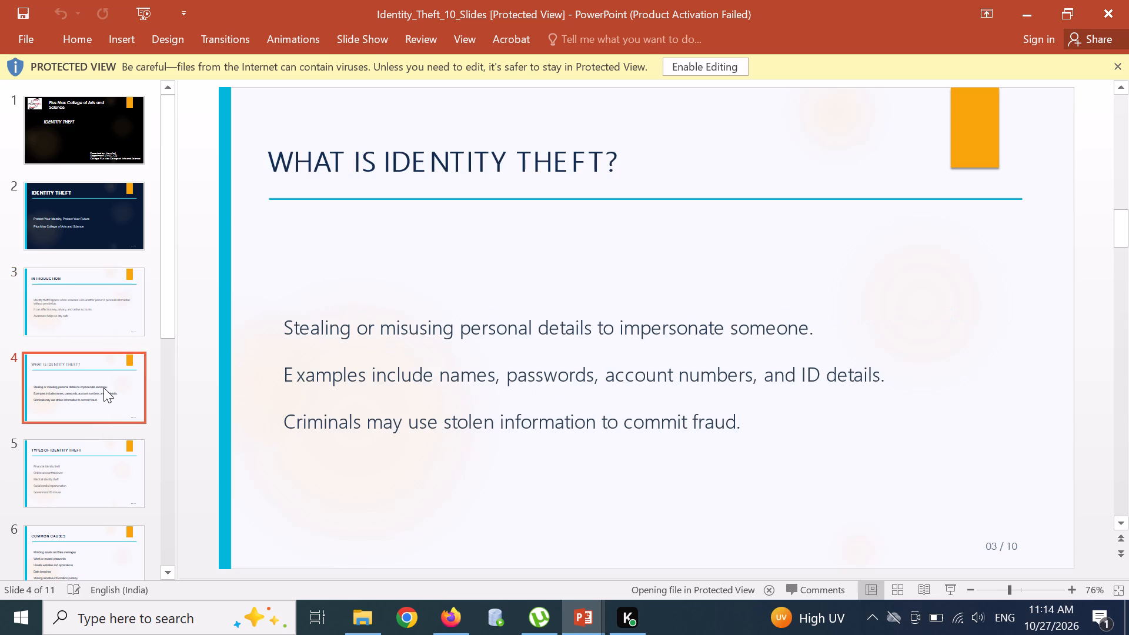
pyautogui.click(72, 442)
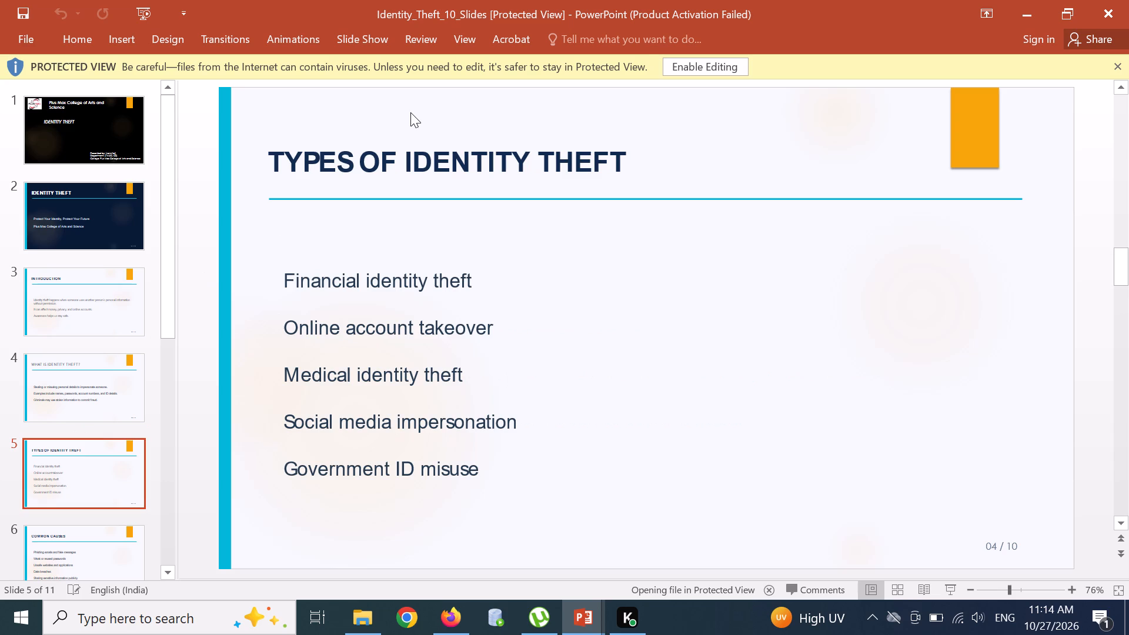
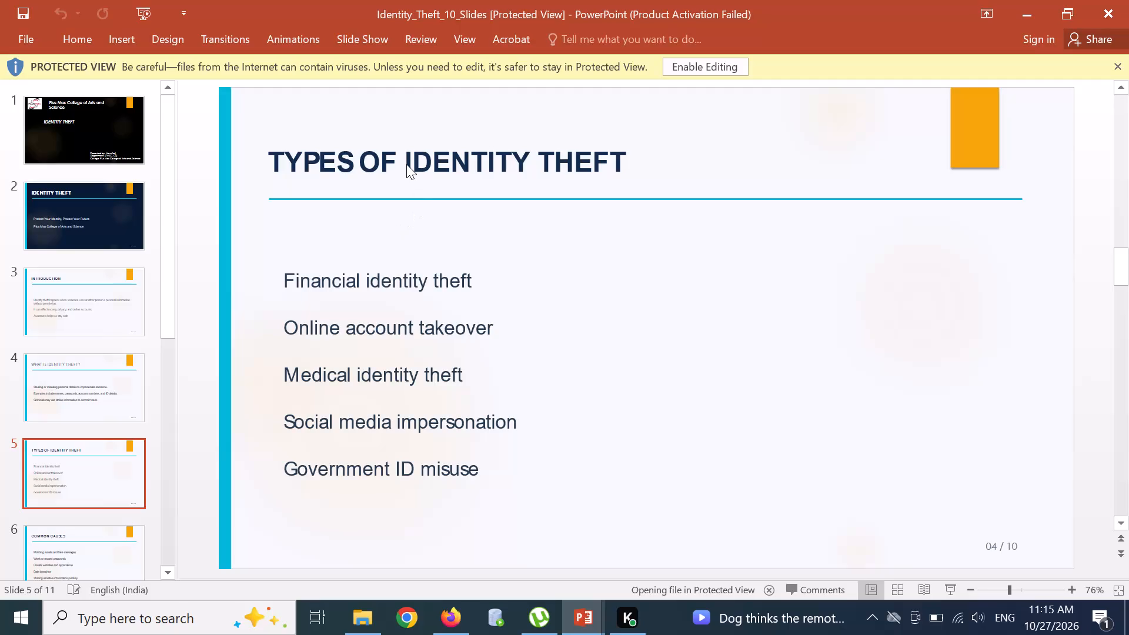
# Select the full title text "TYPES OF IDENTITY THEFT" on slide 5.
pyautogui.click(406, 164)
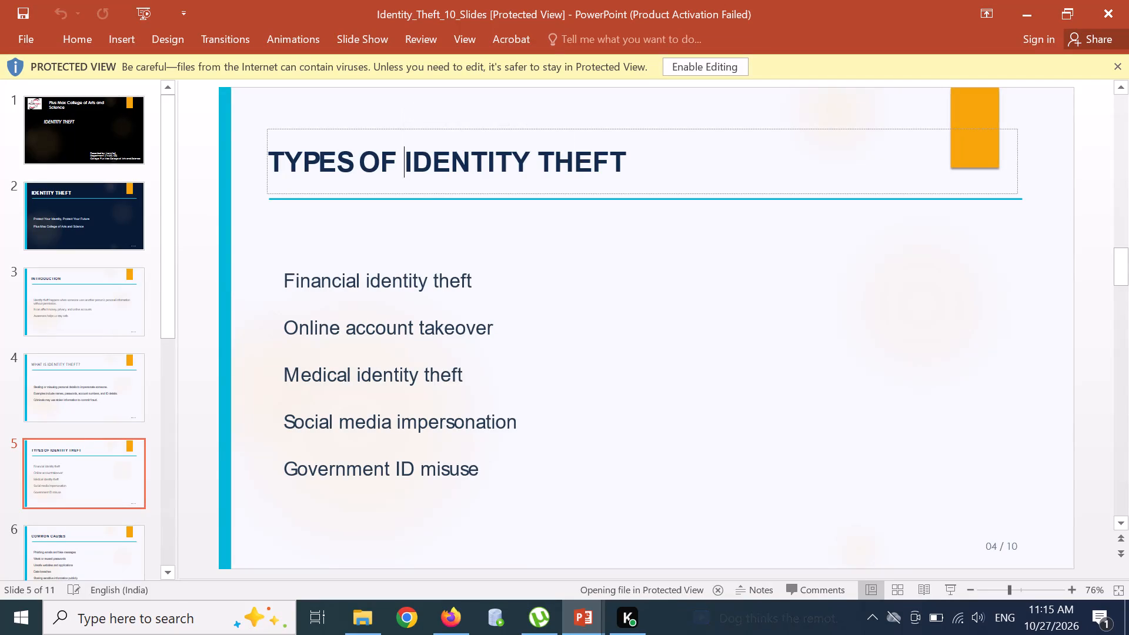
pyautogui.moveTo(273, 160); pyautogui.dragTo(590, 165)
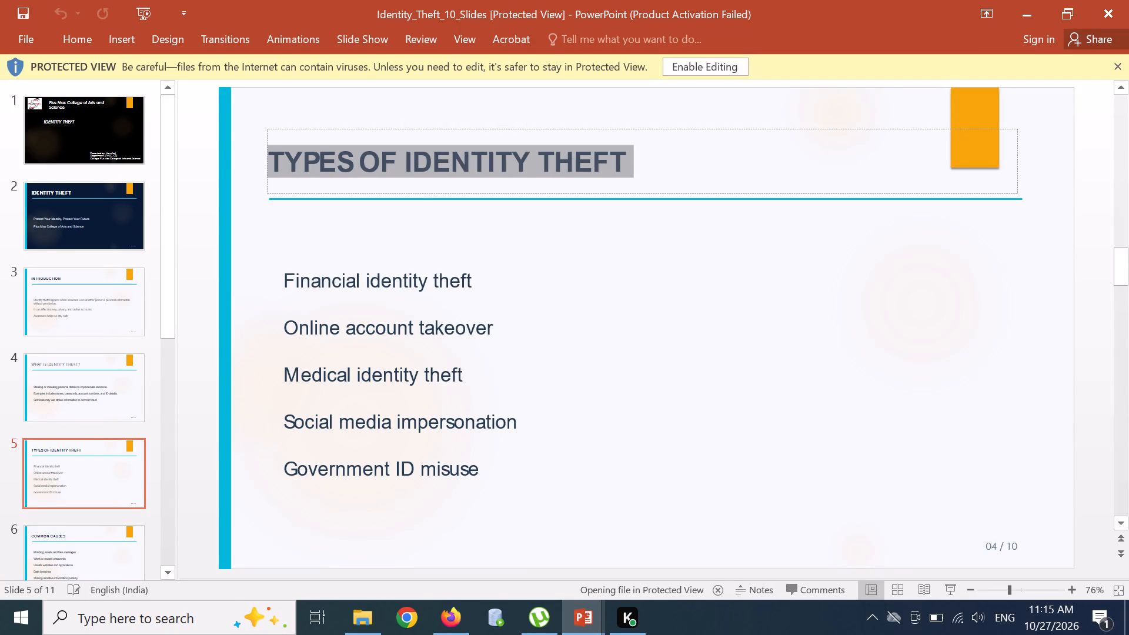
pyautogui.moveTo(590, 165); pyautogui.dragTo(590, 165)
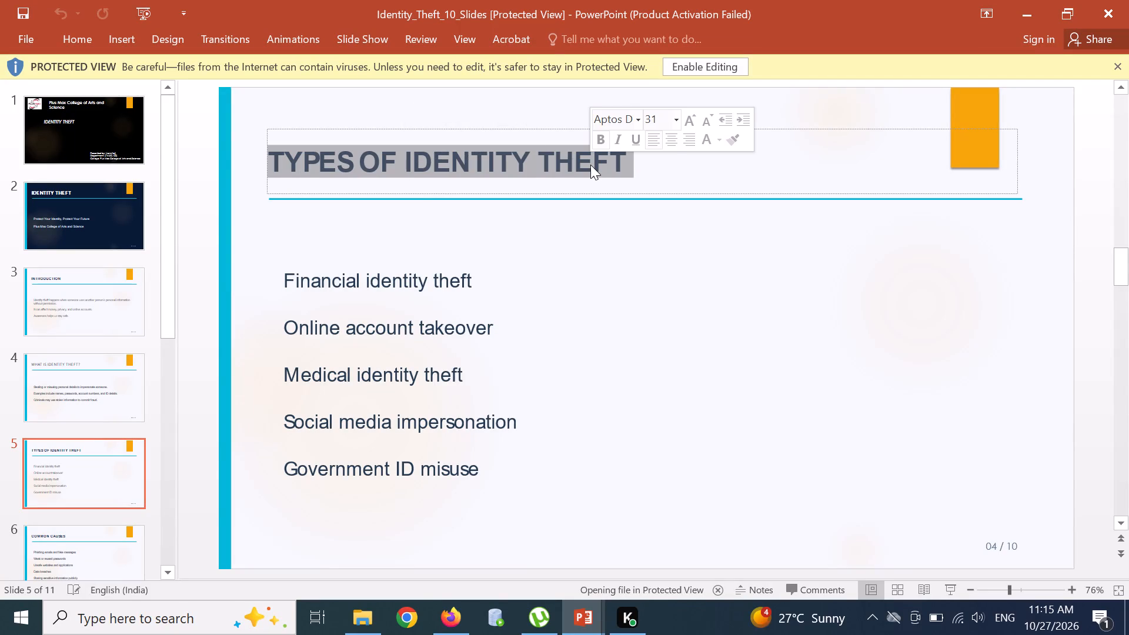
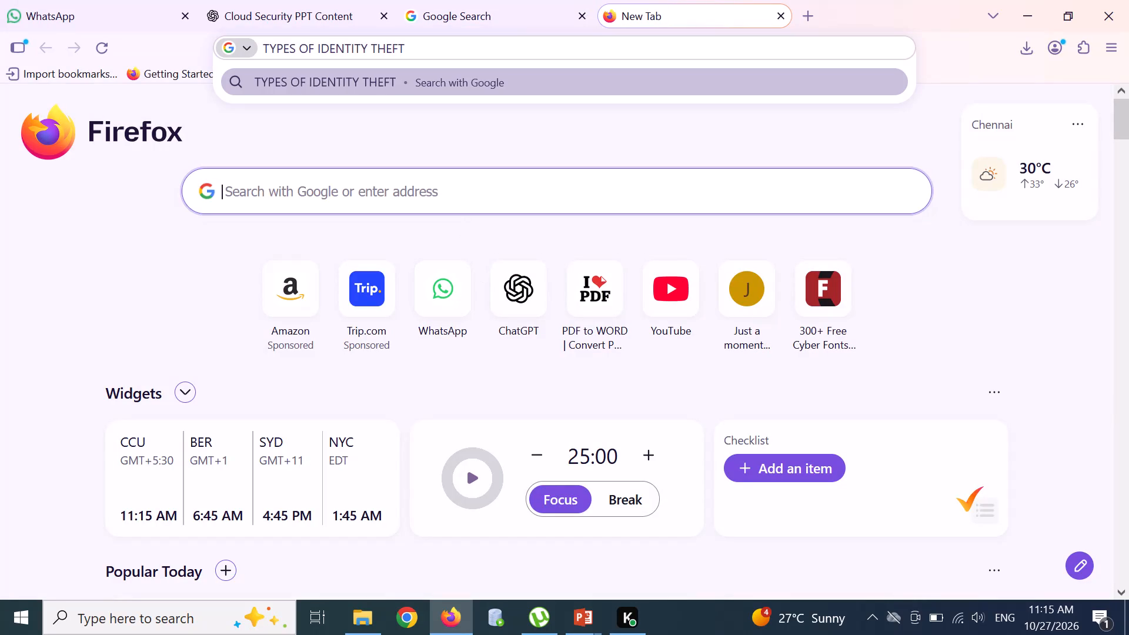
# Search Google Images for "TYPES OF IDENTITY THEFT" and preview Surfshark's "5 most common types of identity theft" infographic.
pyautogui.press('Return')
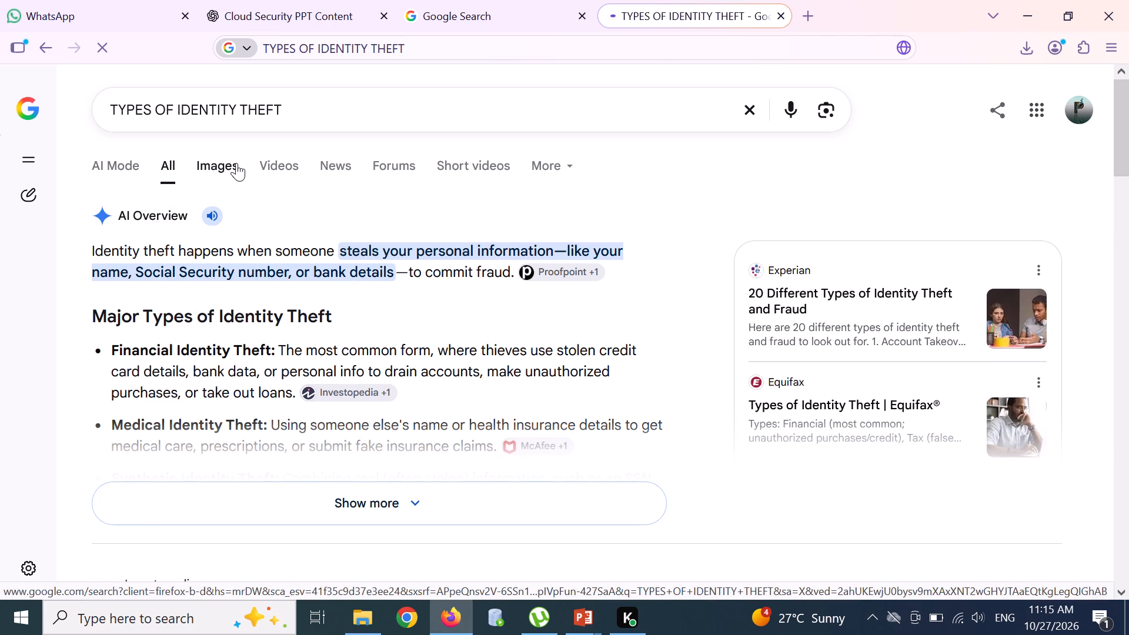
pyautogui.click(236, 162)
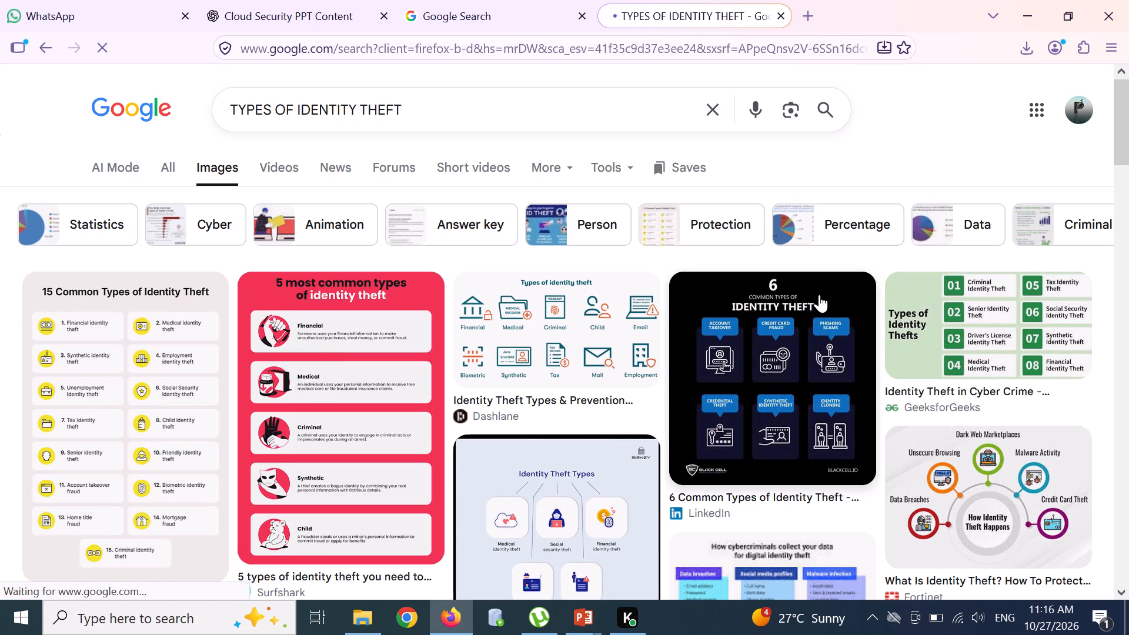
pyautogui.click(319, 456)
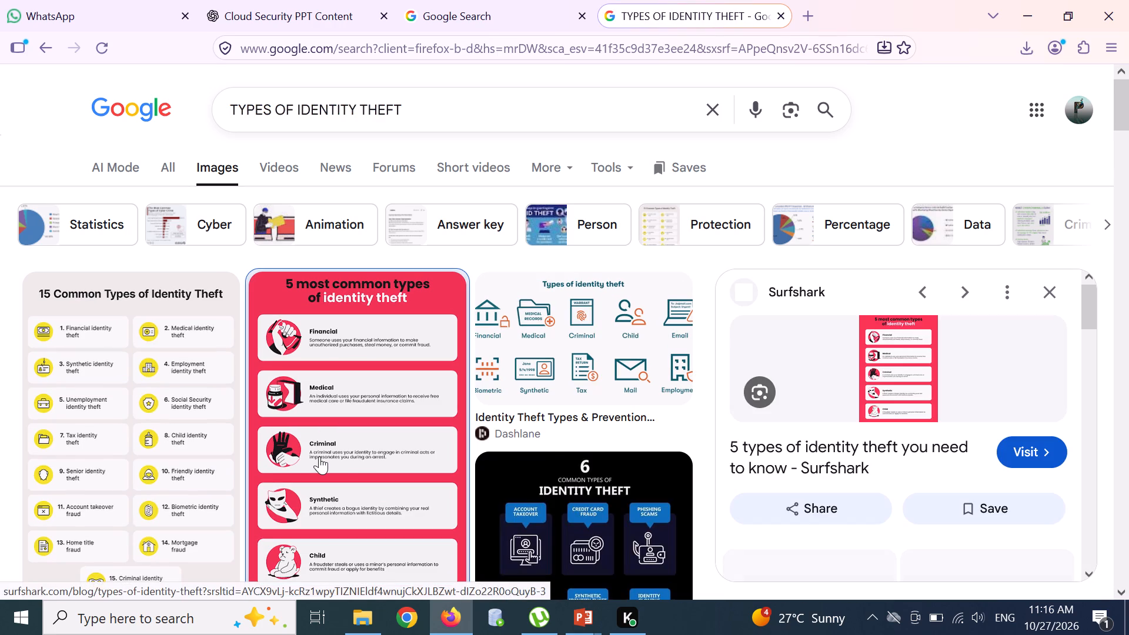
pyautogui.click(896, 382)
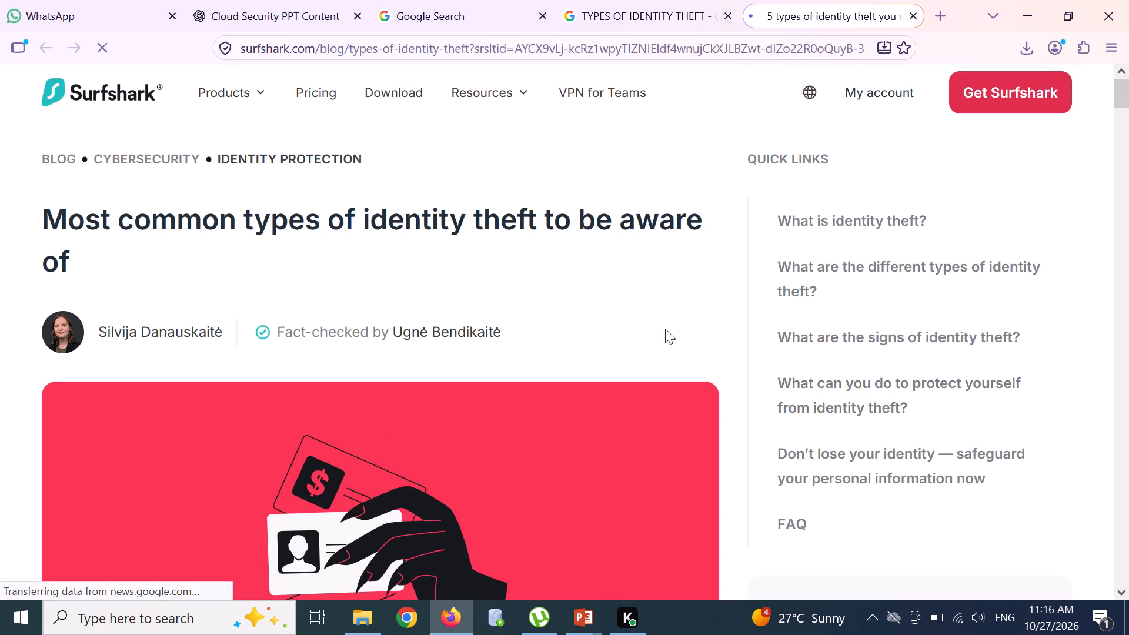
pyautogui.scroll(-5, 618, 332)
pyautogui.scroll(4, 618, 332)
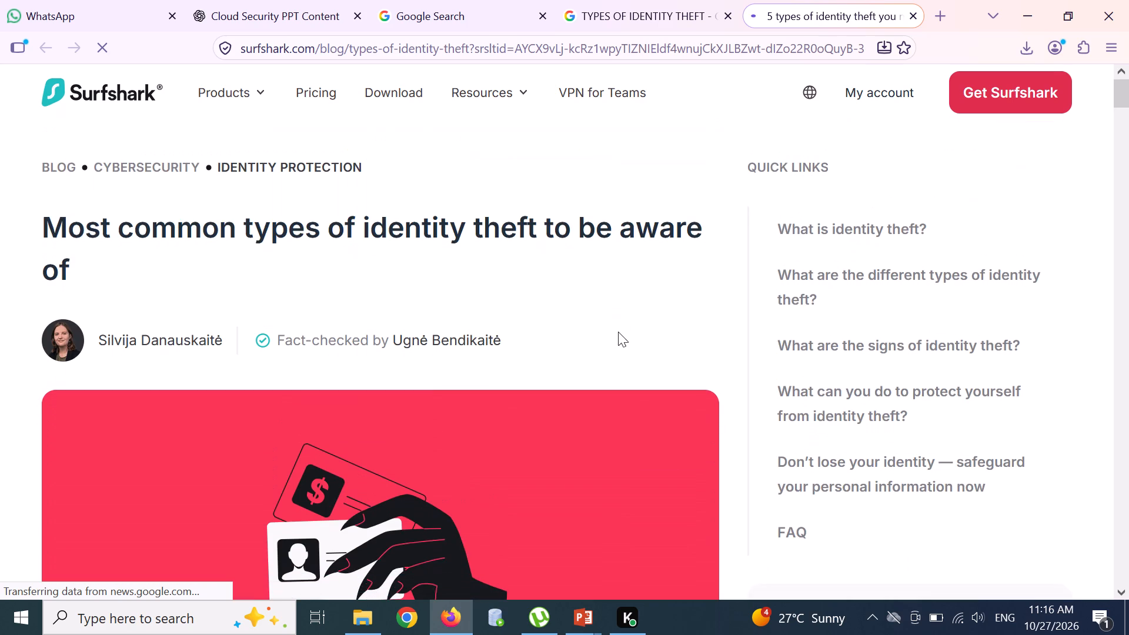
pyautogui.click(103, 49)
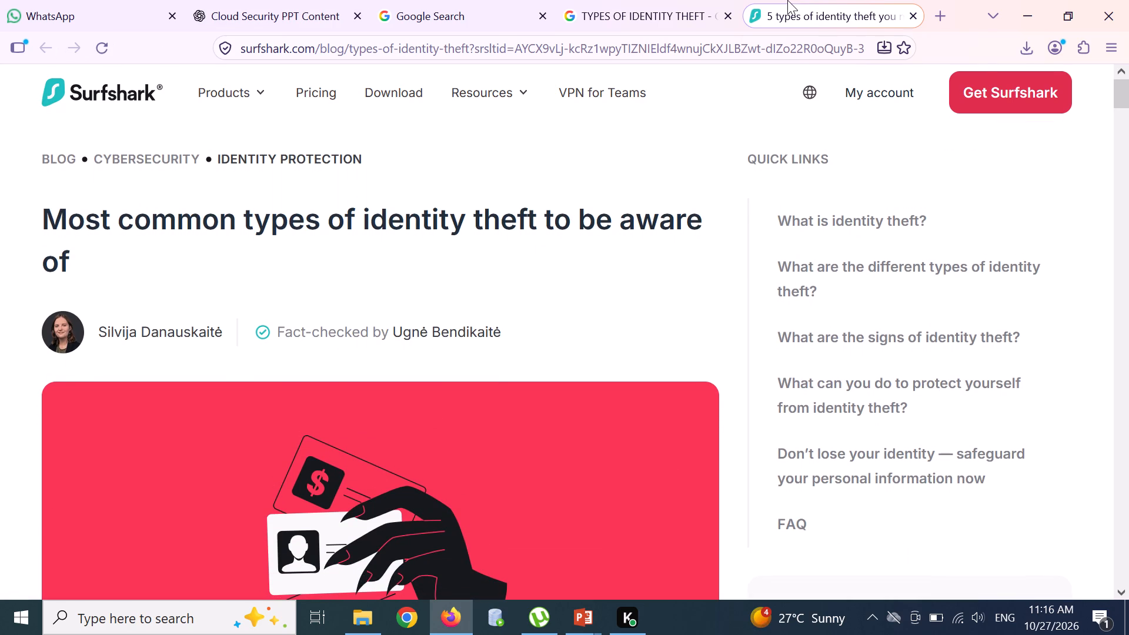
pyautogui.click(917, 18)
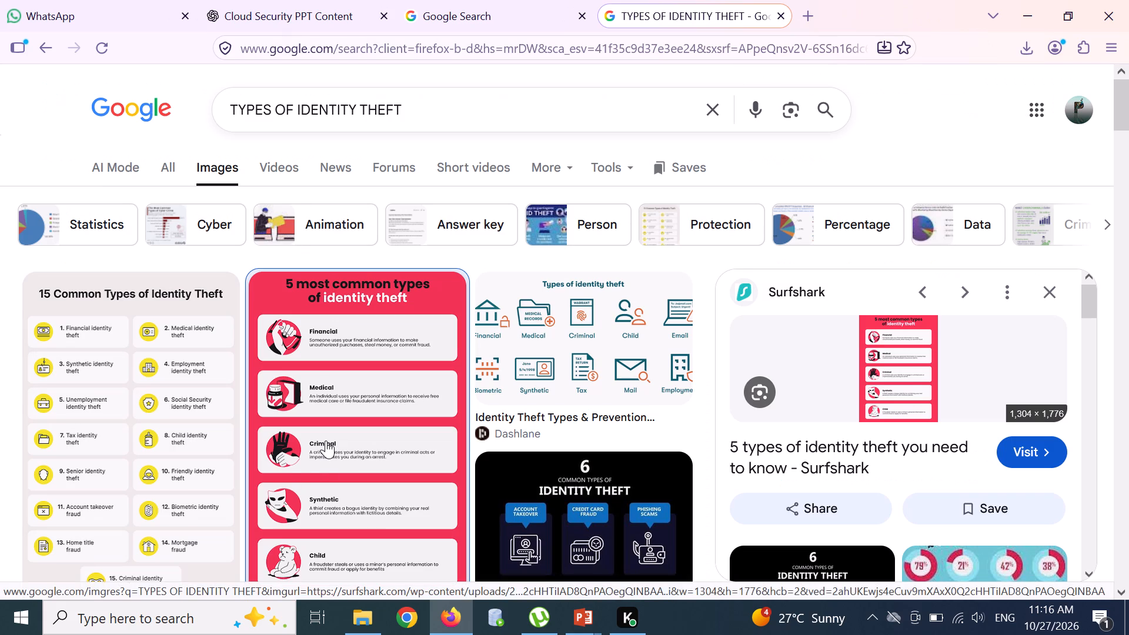
# Copy the red "5 most common types of identity theft" infographic from the image results.
pyautogui.rightClick(326, 440)
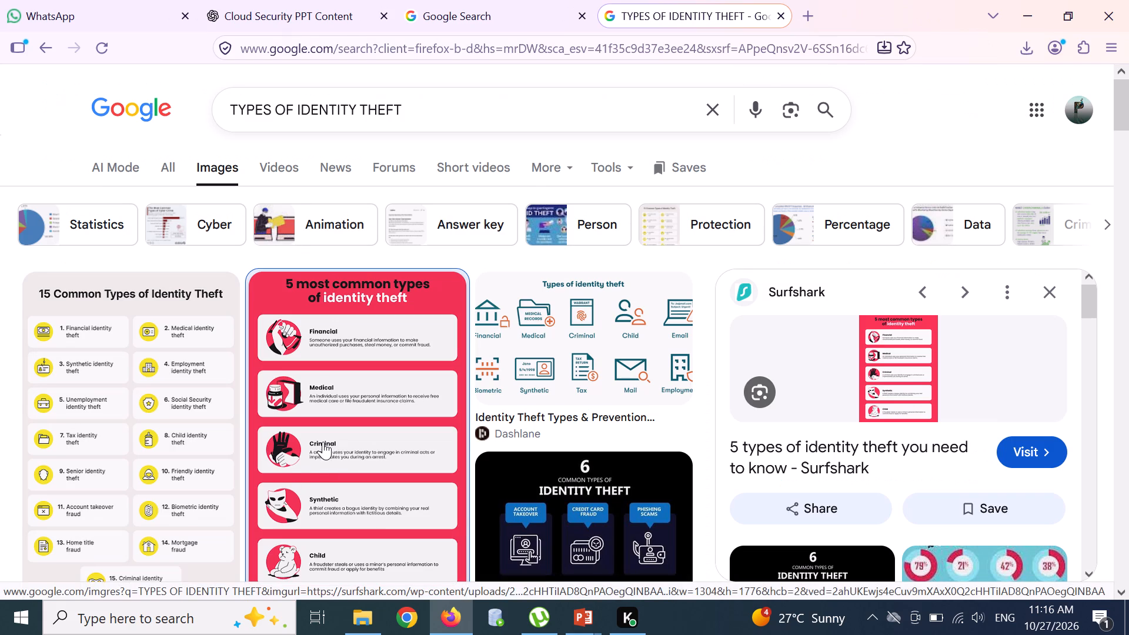
pyautogui.click(379, 373)
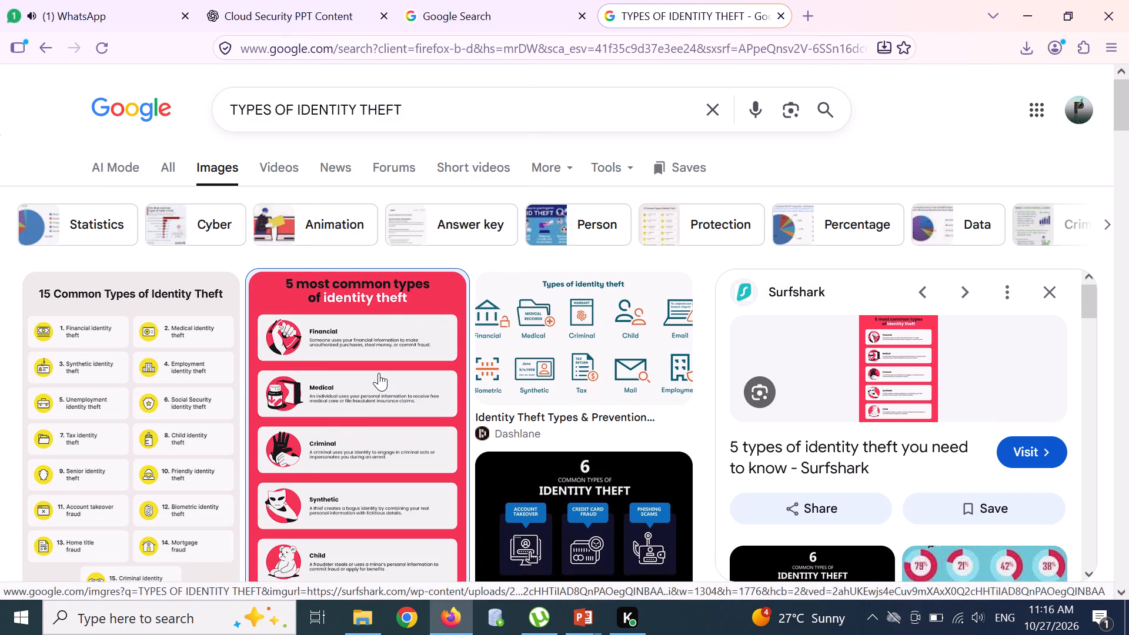
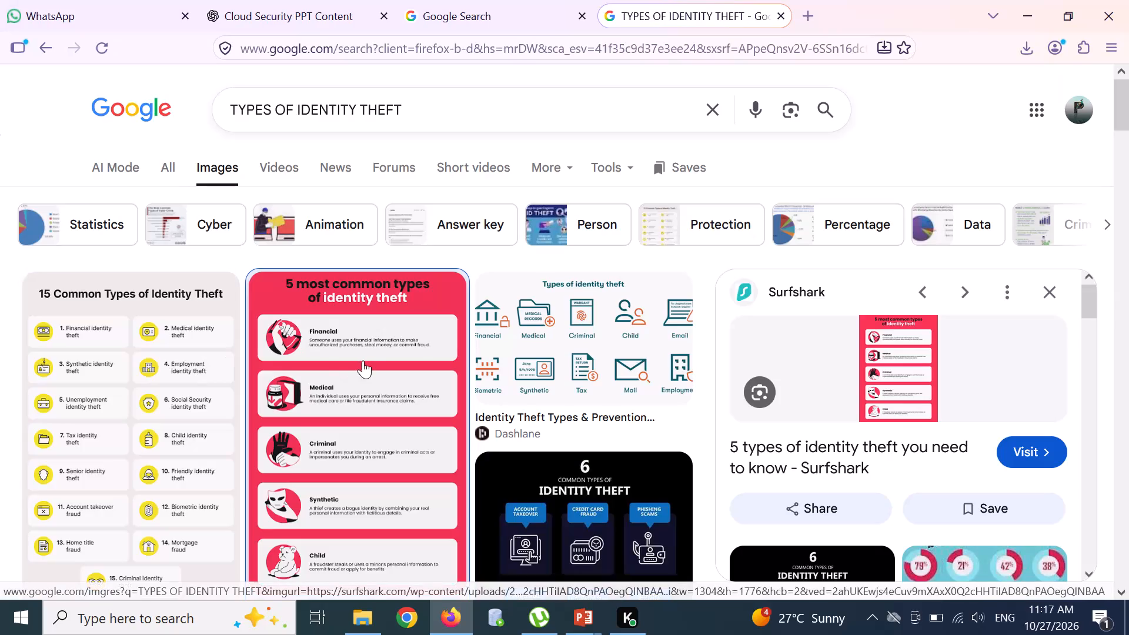
# Copy the red "5 most common types of identity theft" infographic image and switch to the PowerPoint presentation.
pyautogui.rightClick(363, 360)
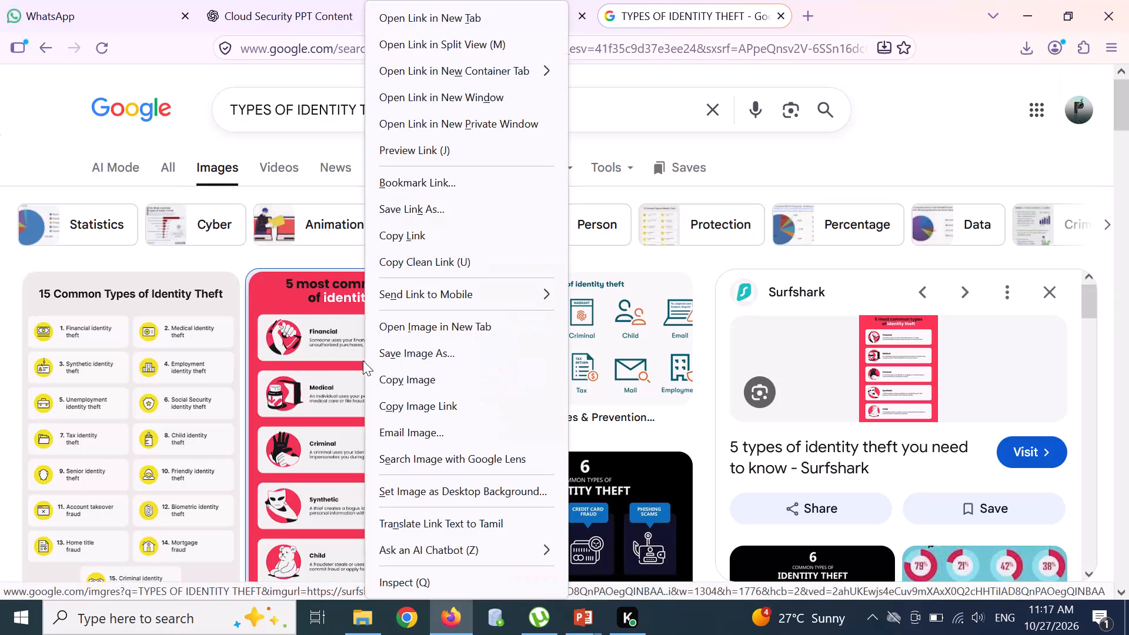
pyautogui.click(407, 386)
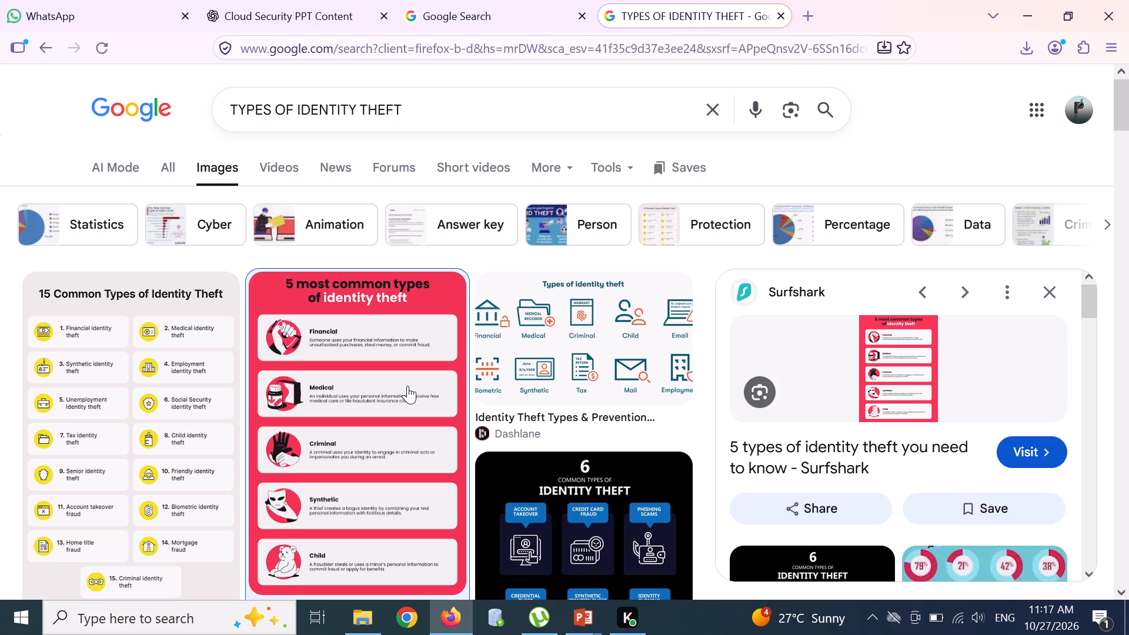
pyautogui.hotkey('alt', 'Tab')
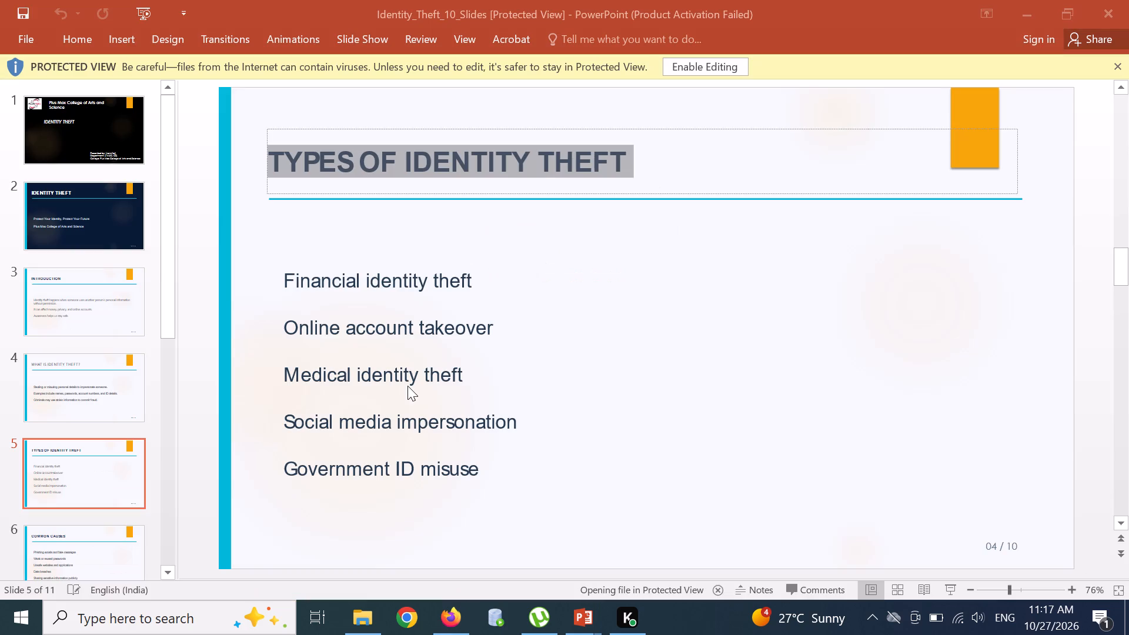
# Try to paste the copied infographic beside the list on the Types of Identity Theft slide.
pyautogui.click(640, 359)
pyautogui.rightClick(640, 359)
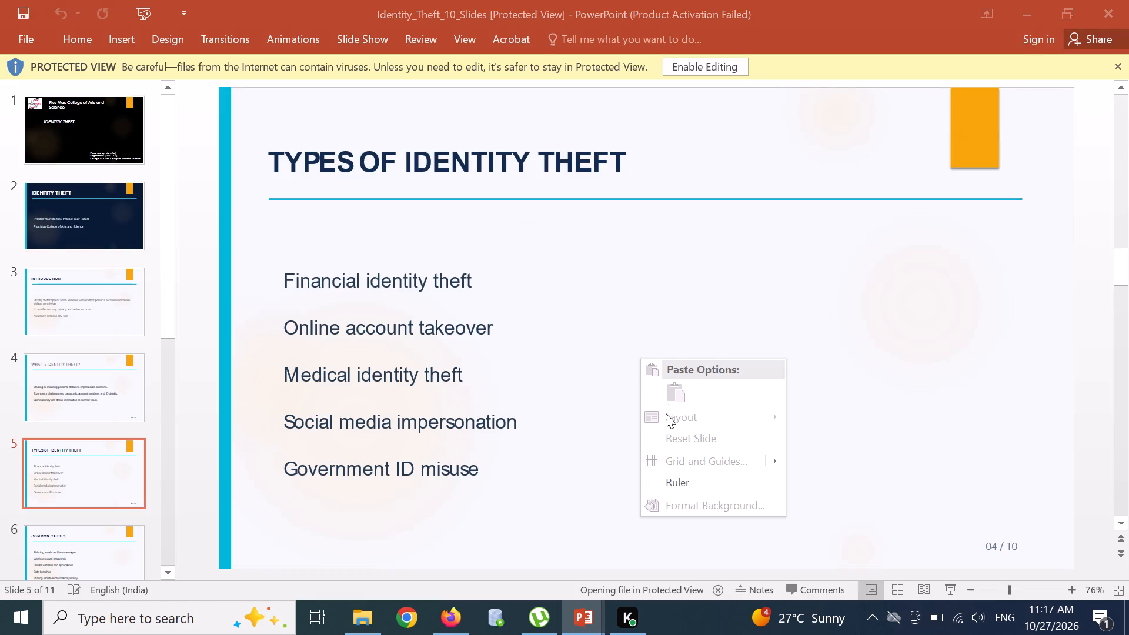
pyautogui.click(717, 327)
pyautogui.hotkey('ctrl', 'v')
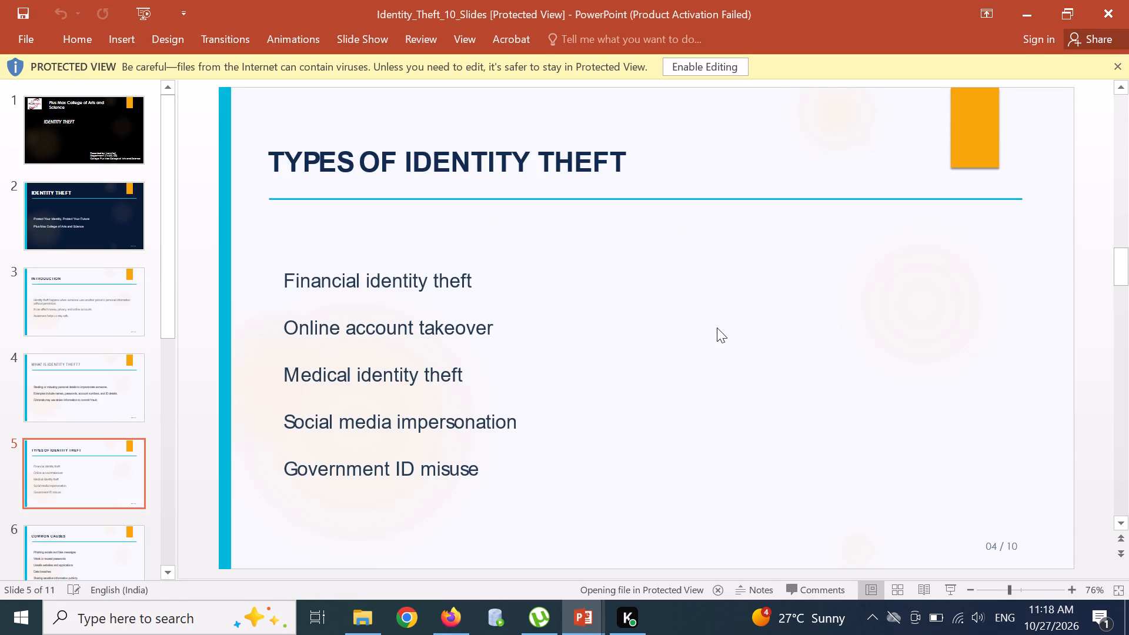
# Enable editing of the presentation and paste the copied infographic onto the Types of Identity Theft slide.
pyautogui.click(735, 56)
pyautogui.click(727, 69)
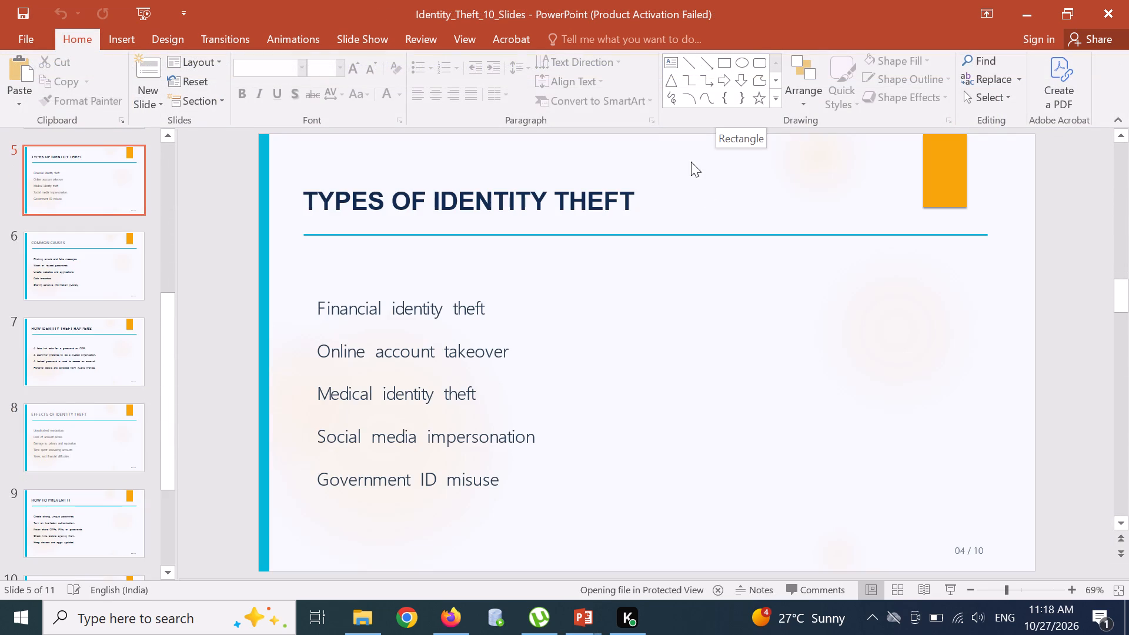
pyautogui.click(702, 299)
pyautogui.hotkey('ctrl', 'v')
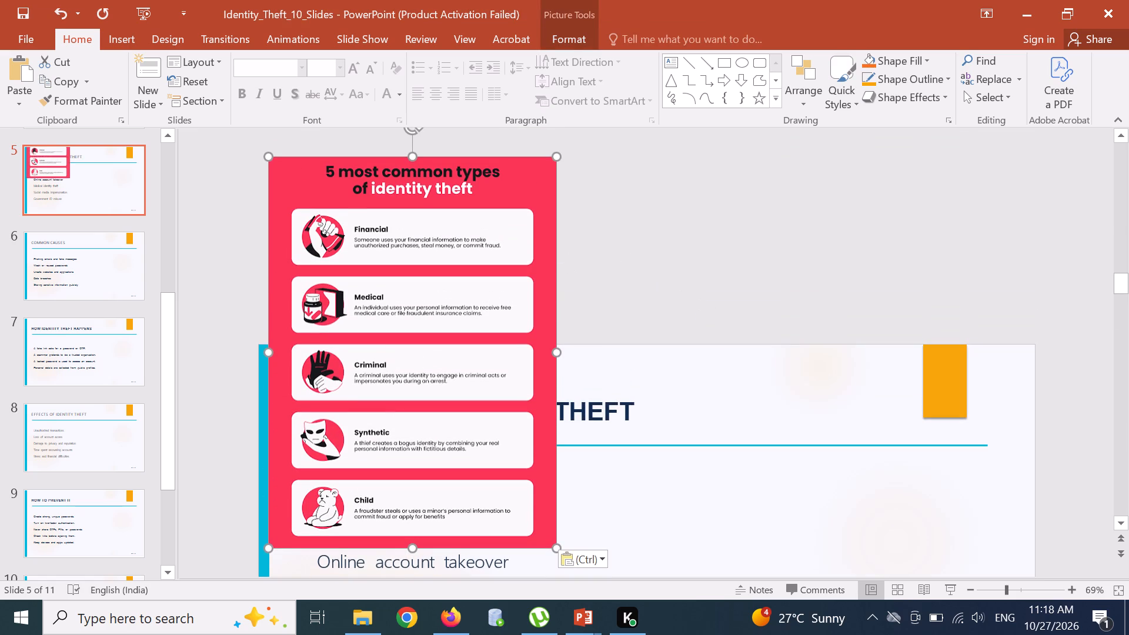
# Shrink the infographic proportionally to about two-thirds size and place it below the title line, to the right of the bullet list.
pyautogui.moveTo(556, 544); pyautogui.dragTo(460, 396)
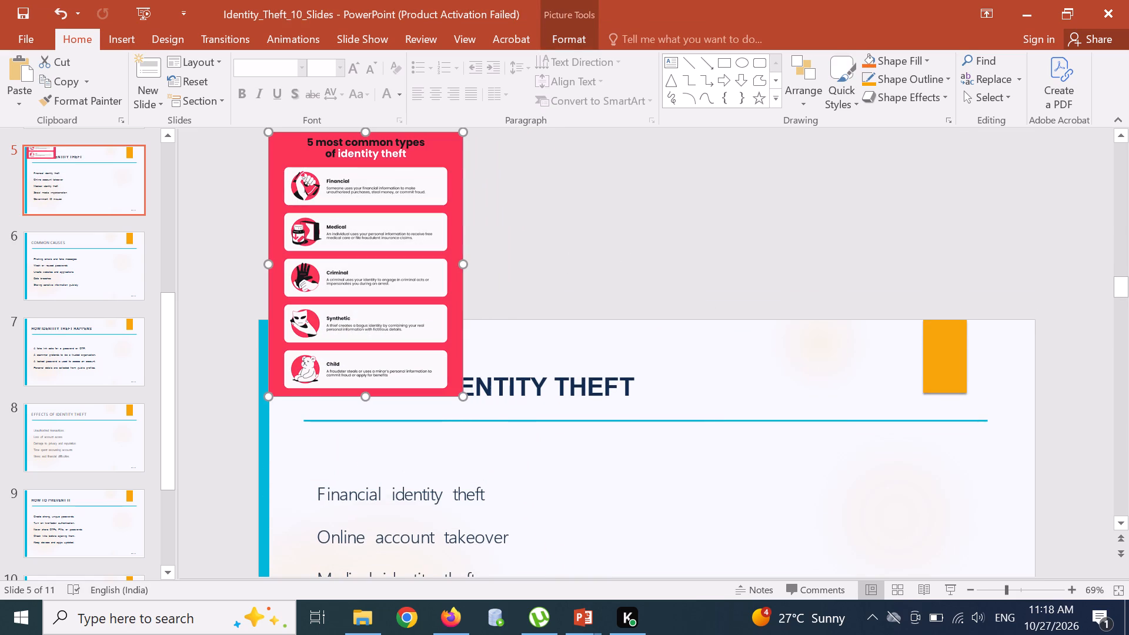
pyautogui.moveTo(390, 310); pyautogui.dragTo(799, 630)
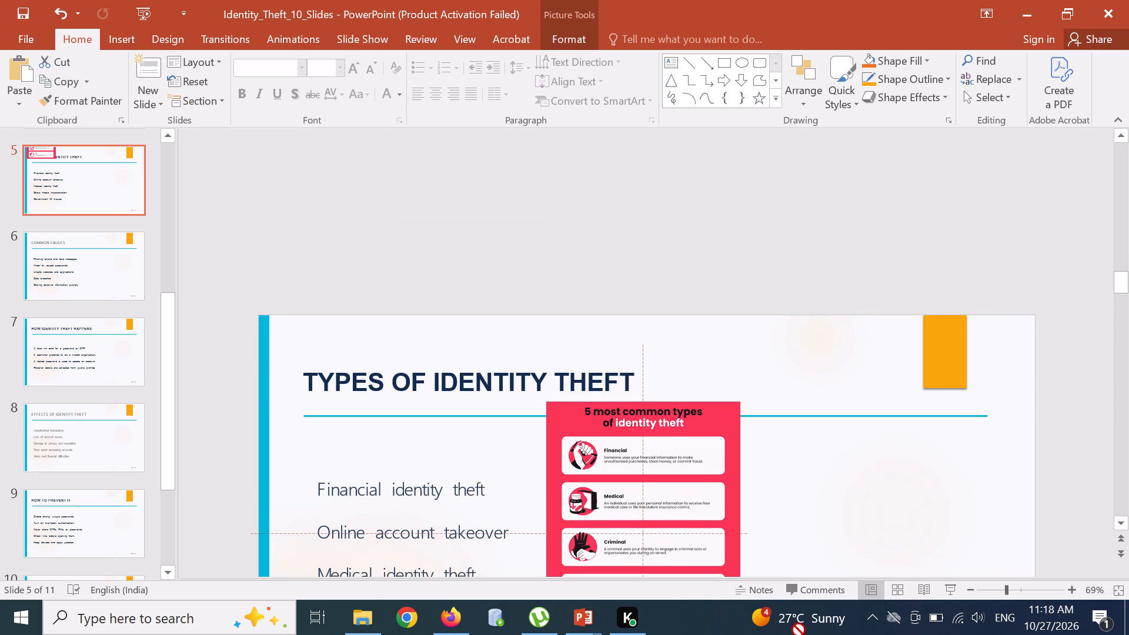
pyautogui.moveTo(799, 630); pyautogui.dragTo(781, 593)
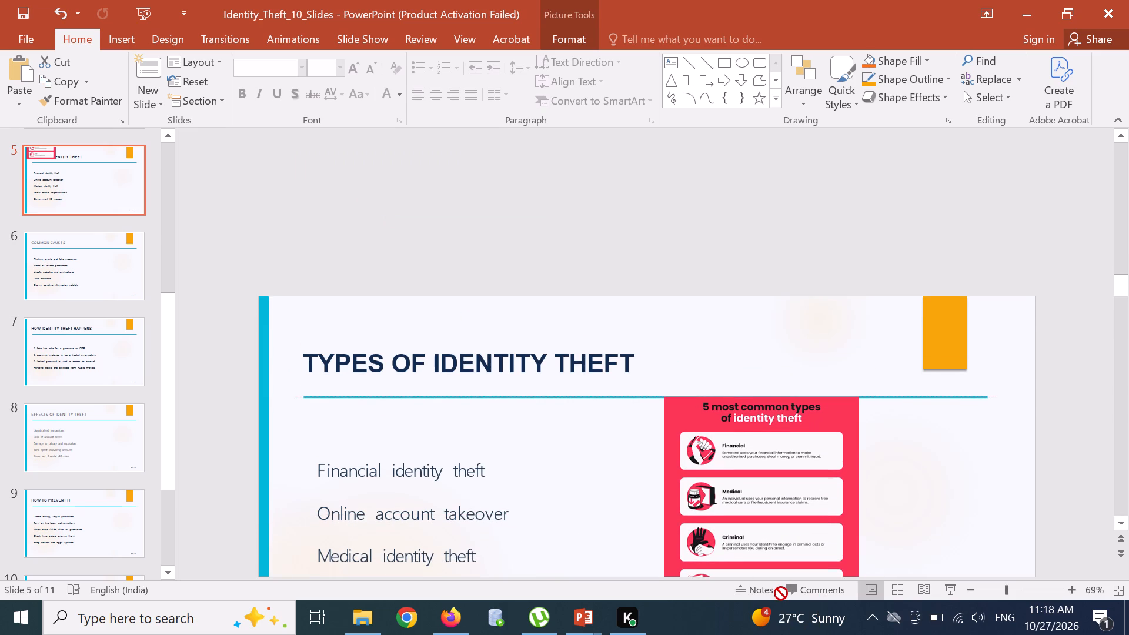
pyautogui.moveTo(781, 593); pyautogui.dragTo(783, 560)
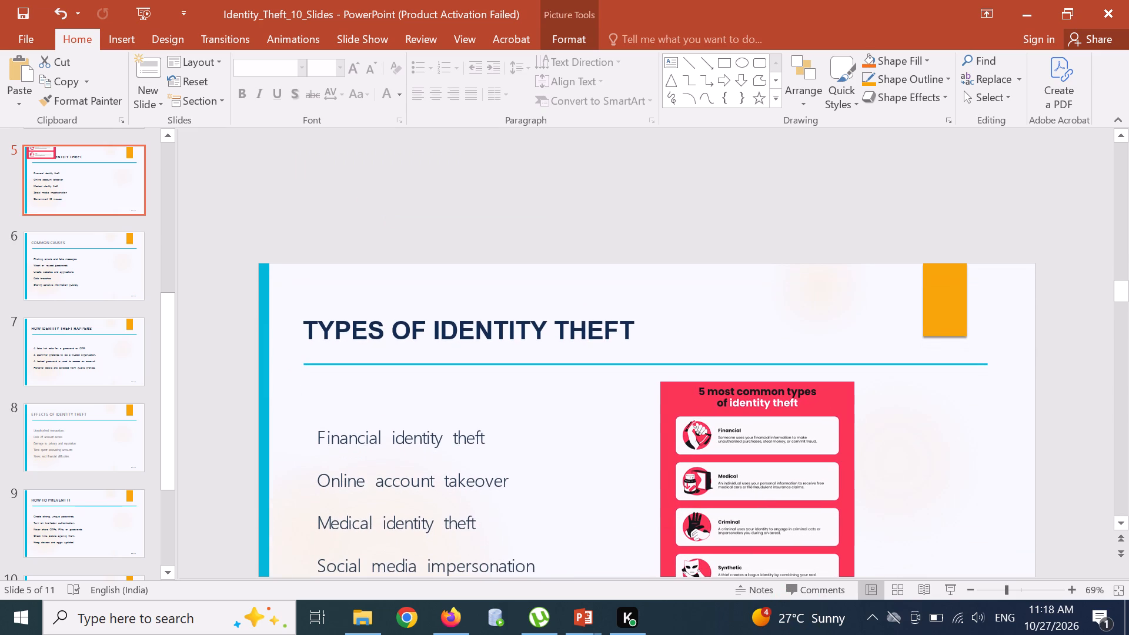
pyautogui.moveTo(783, 560); pyautogui.dragTo(823, 555)
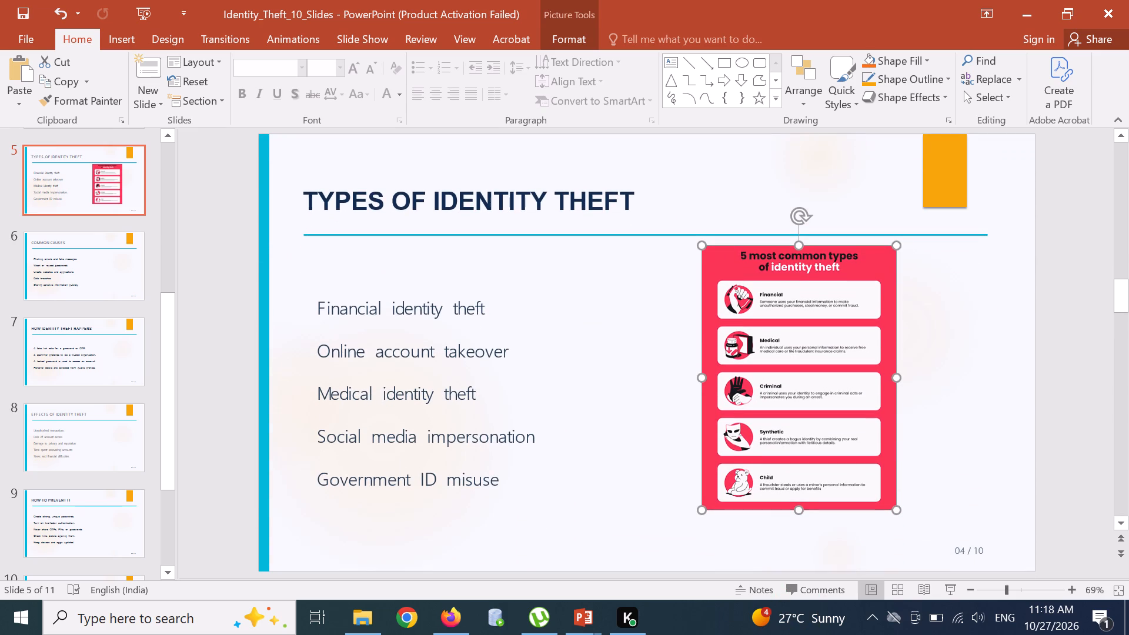
# Stretch the infographic down near the slide's bottom edge and widen it from the bullet list to the title line's right end.
pyautogui.moveTo(800, 513); pyautogui.dragTo(797, 540)
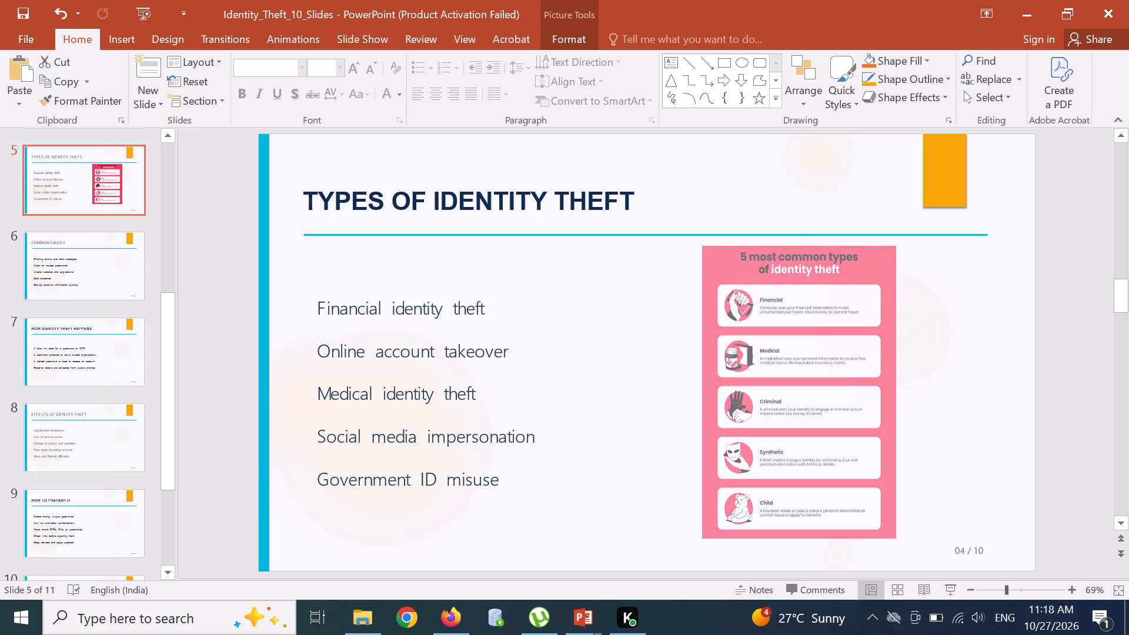
pyautogui.moveTo(797, 540); pyautogui.dragTo(788, 554)
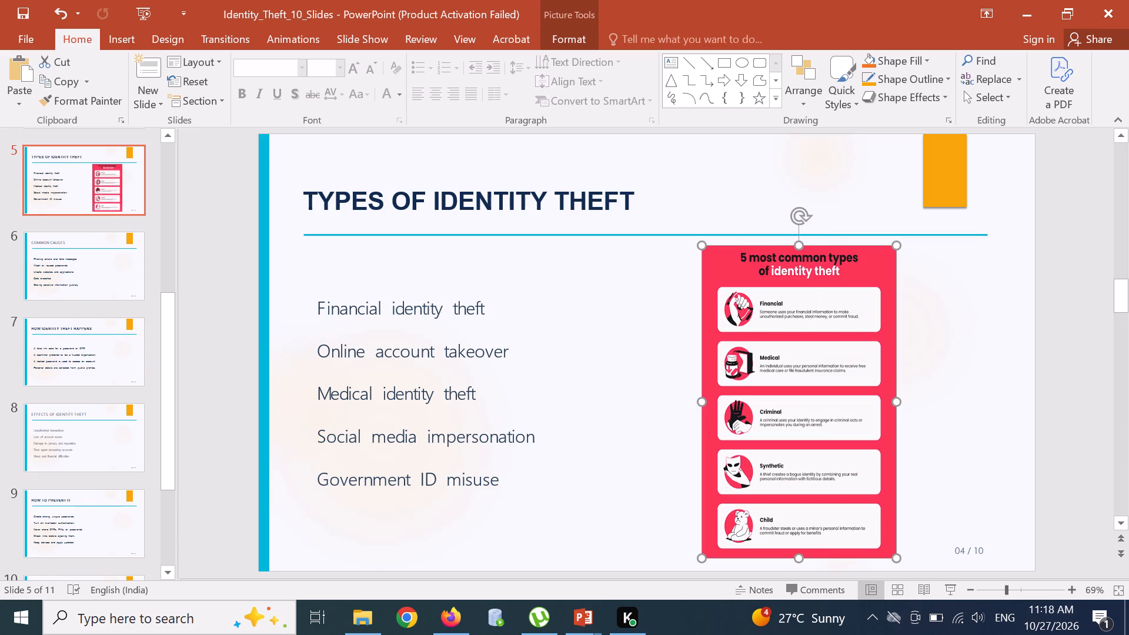
pyautogui.moveTo(700, 402); pyautogui.dragTo(609, 422)
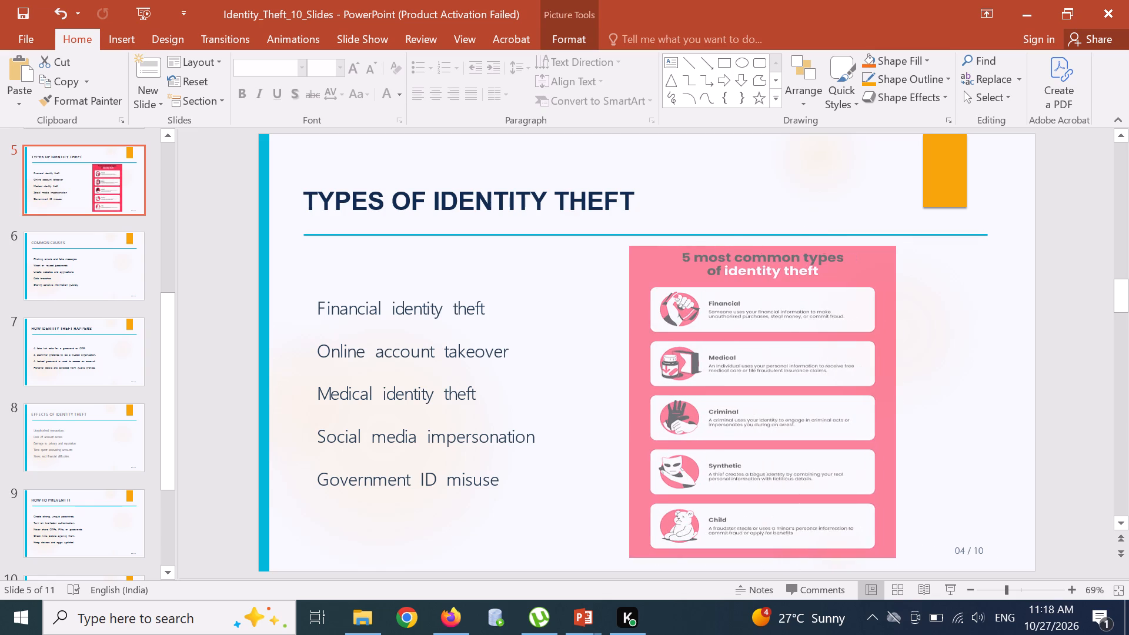
pyautogui.moveTo(609, 422); pyautogui.dragTo(573, 431)
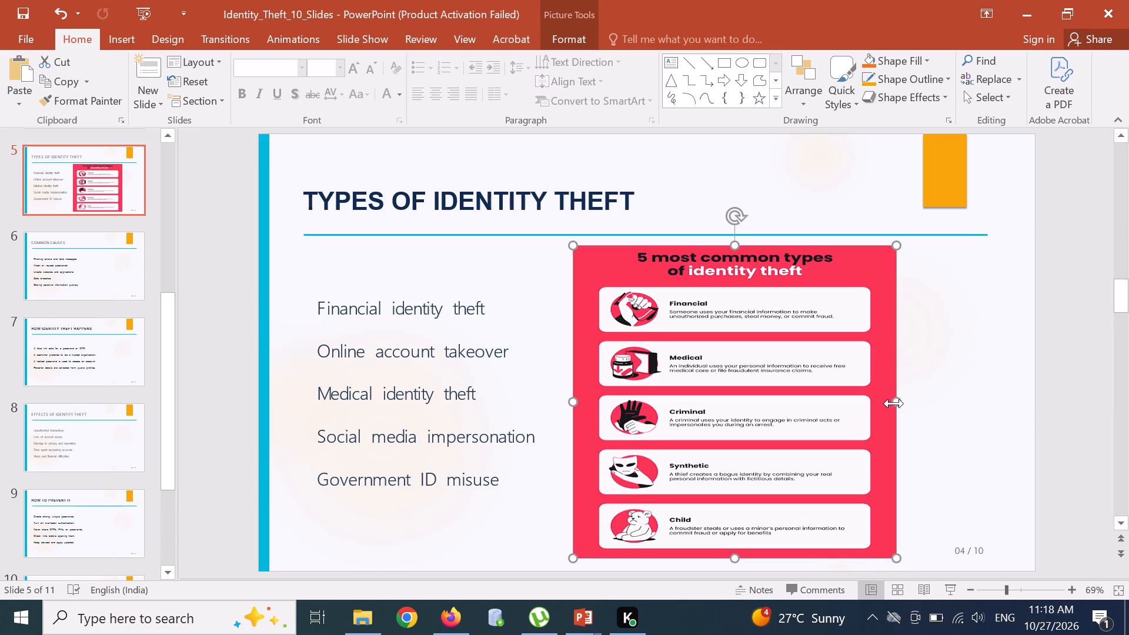
pyautogui.moveTo(894, 403); pyautogui.dragTo(983, 403)
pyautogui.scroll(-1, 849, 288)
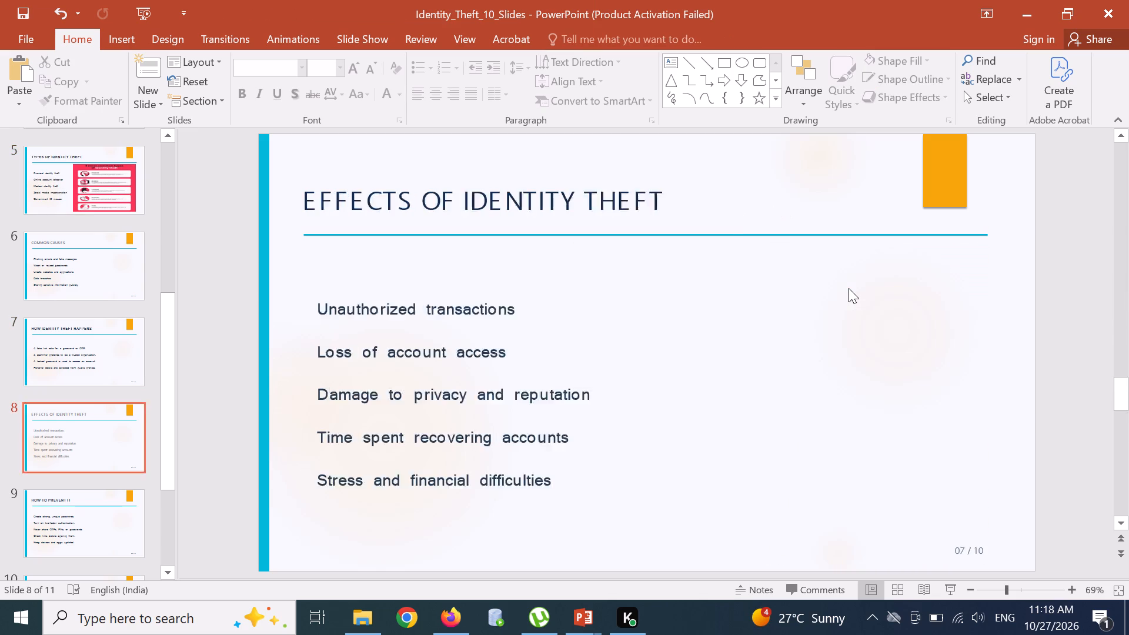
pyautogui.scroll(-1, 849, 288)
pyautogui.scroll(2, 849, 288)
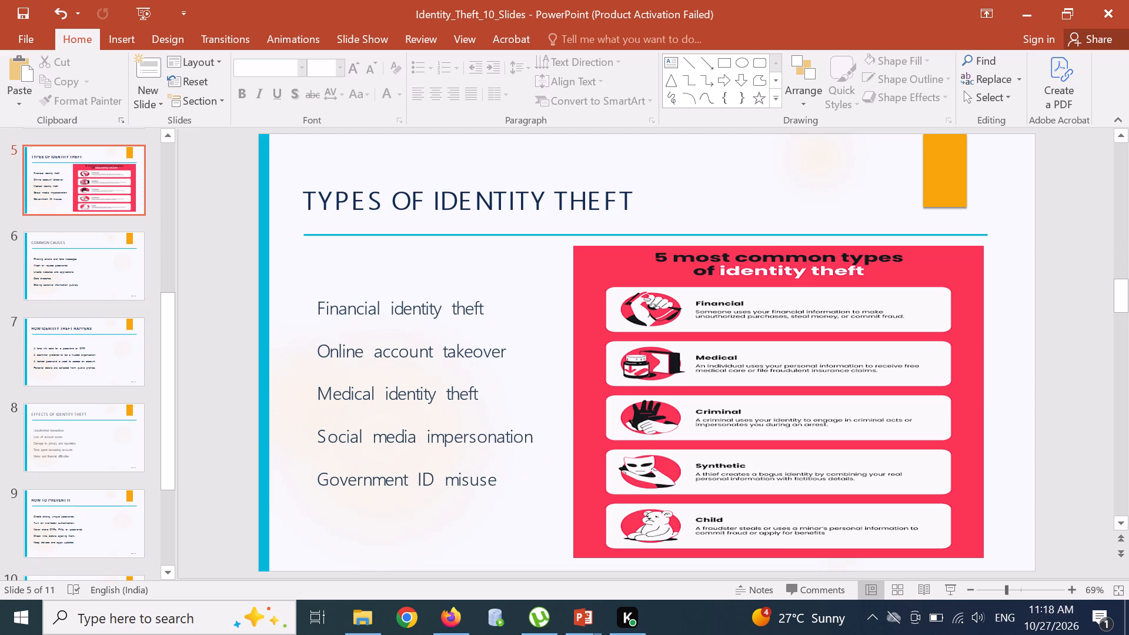
# Select the infographic again and extend its left edge slightly toward the bullet list.
pyautogui.click(770, 396)
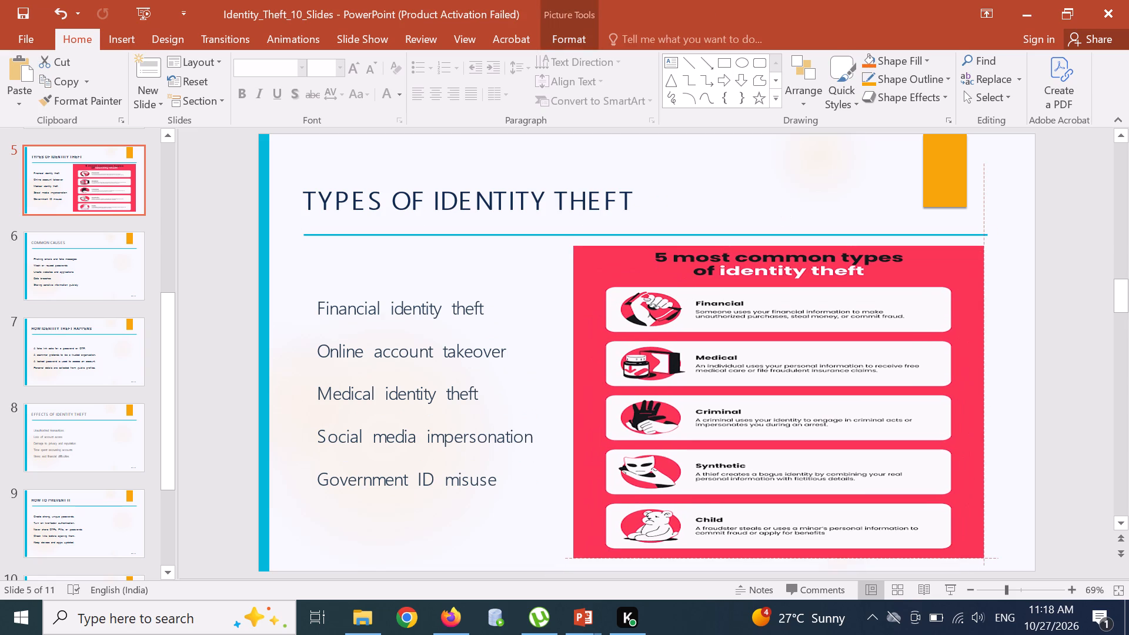
pyautogui.click(774, 165)
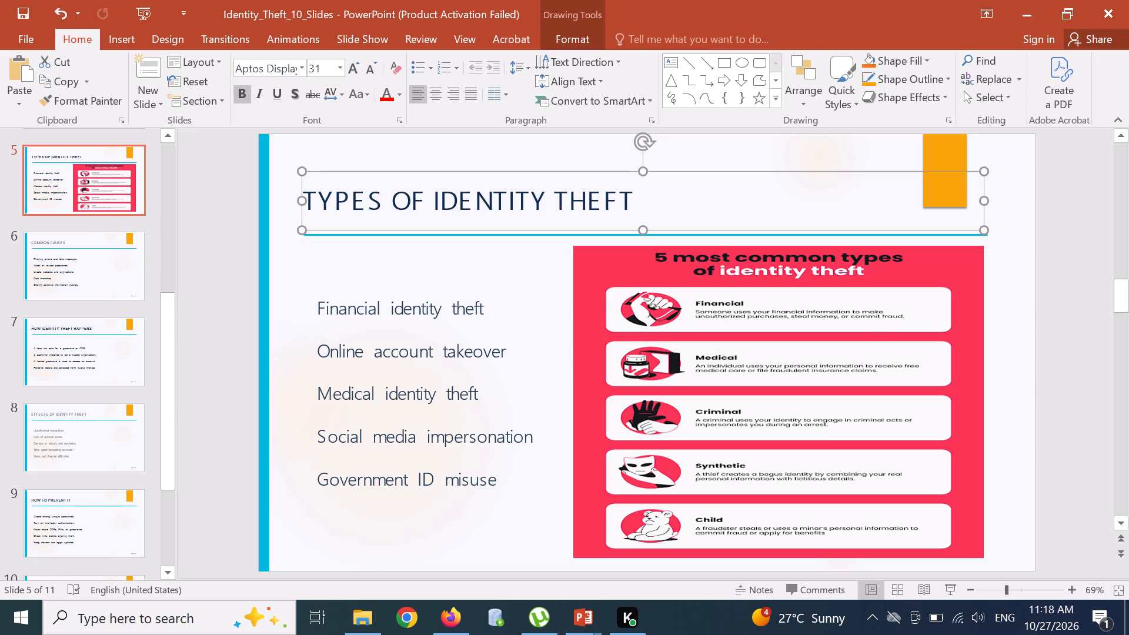
pyautogui.click(576, 375)
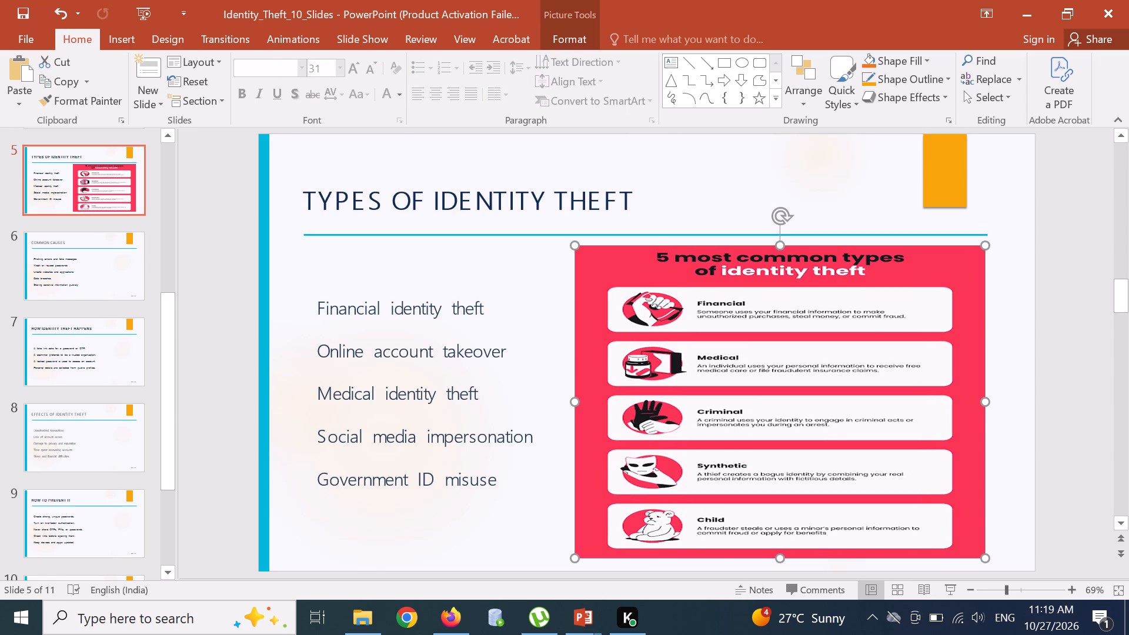
pyautogui.moveTo(572, 402); pyautogui.dragTo(564, 402)
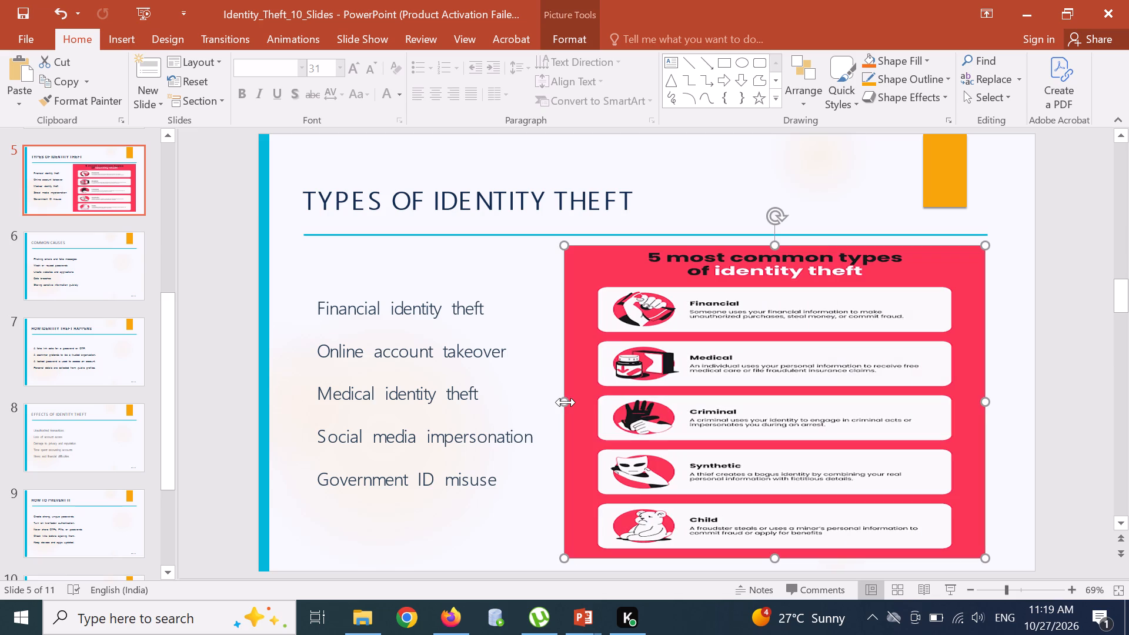
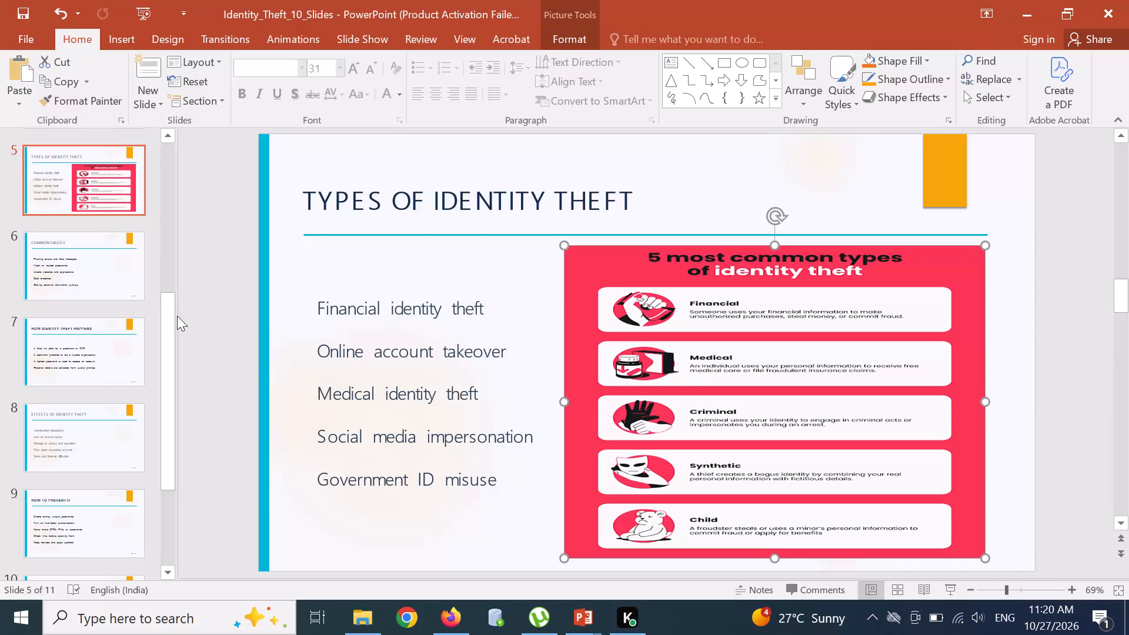
# Copy the title text of the Common Causes slide.
pyautogui.click(110, 273)
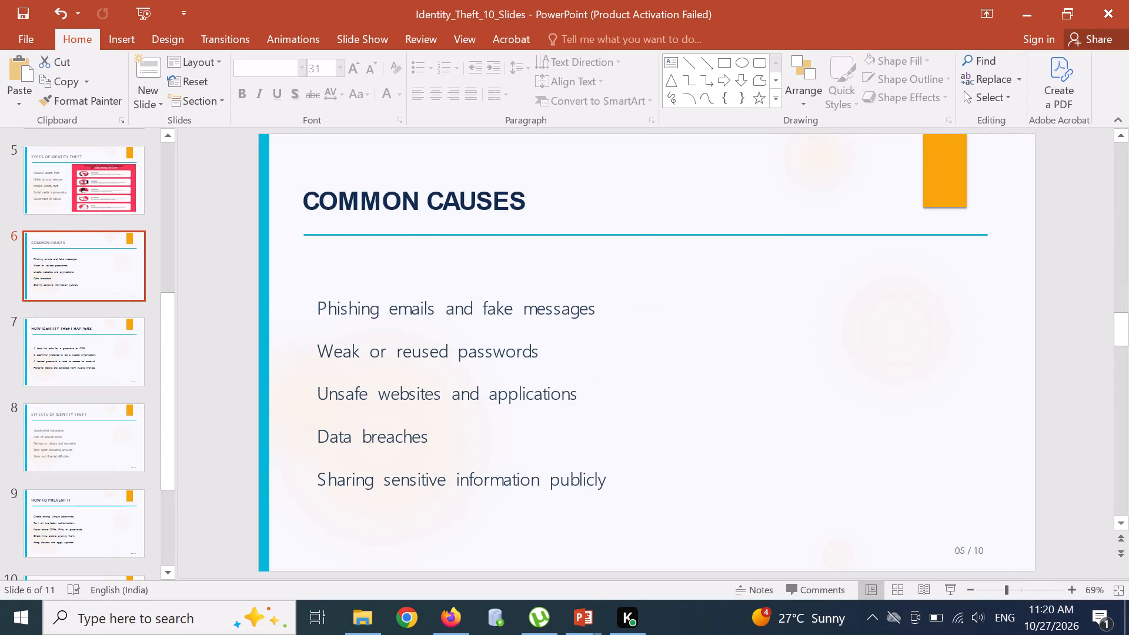
pyautogui.moveTo(525, 205); pyautogui.dragTo(309, 196)
pyautogui.hotkey('ctrl', 'c')
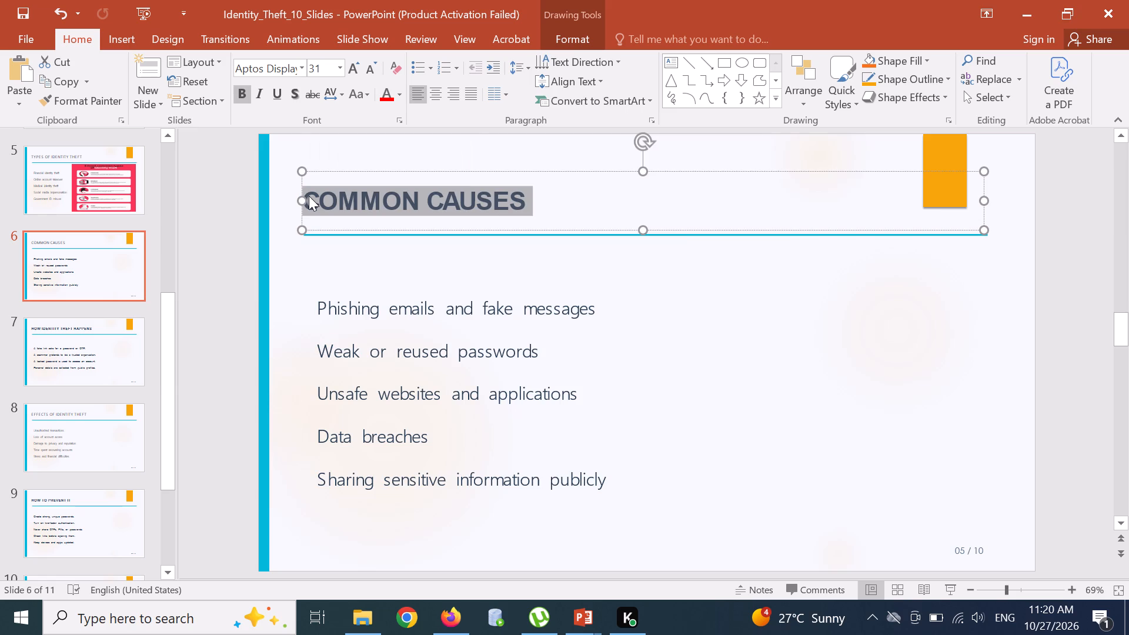
# Switch to Firefox and change the image search to IDENTITY THEFT COMMON CAUSES, reusing the copied slide title, and run it.
pyautogui.hotkey('alt', 'Tab')
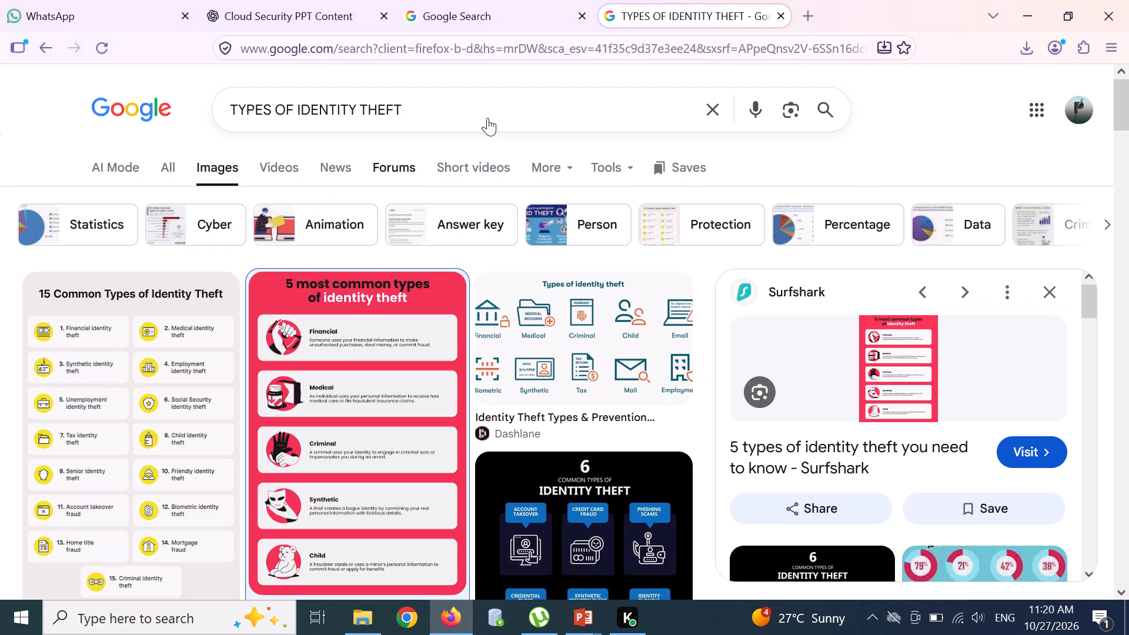
pyautogui.click(458, 99)
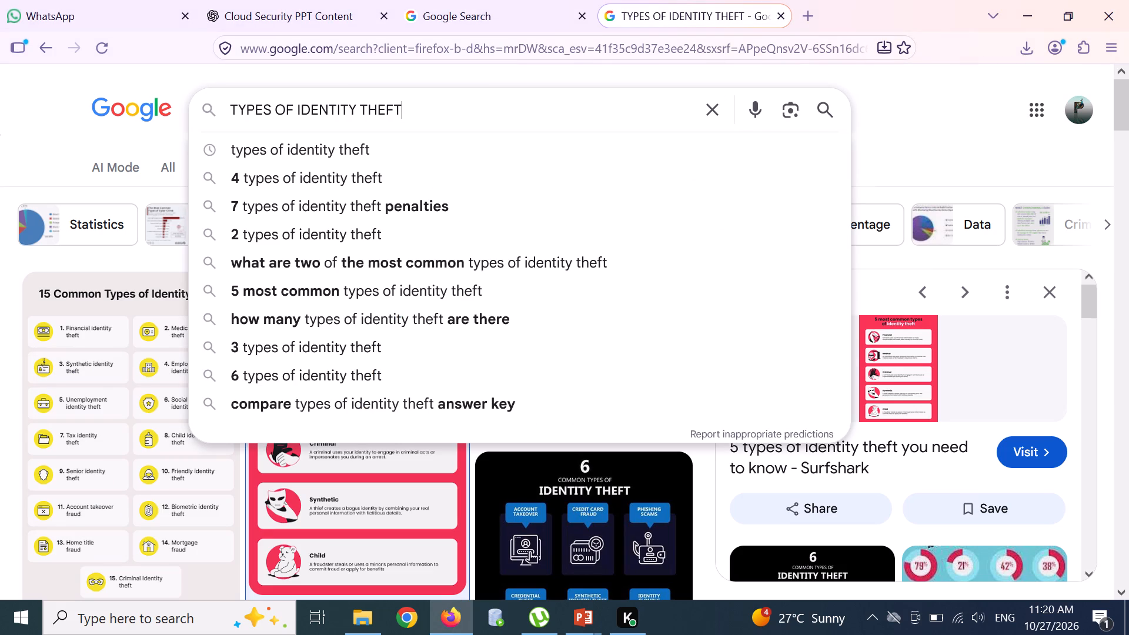
pyautogui.click(295, 108)
pyautogui.press('BackSpace')
pyautogui.press('BackSpace')
pyautogui.press('BackSpace')
pyautogui.press('BackSpace')
pyautogui.press('BackSpace')
pyautogui.press('BackSpace')
pyautogui.press('BackSpace')
pyautogui.press('BackSpace')
pyautogui.press('BackSpace')
pyautogui.press('BackSpace')
pyautogui.press('BackSpace')
pyautogui.press('BackSpace')
pyautogui.press('BackSpace')
pyautogui.press('BackSpace')
pyautogui.press('BackSpace')
pyautogui.press('BackSpace')
pyautogui.press('BackSpace')
pyautogui.press('BackSpace')
pyautogui.press('BackSpace')
pyautogui.press('BackSpace')
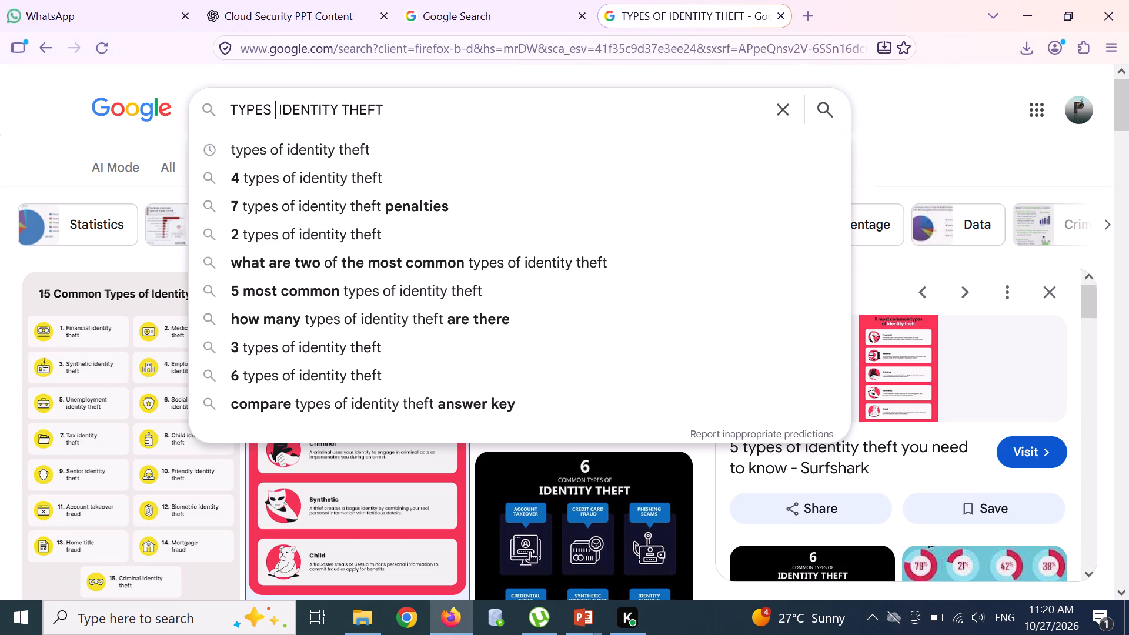
pyautogui.press('BackSpace')
pyautogui.press('BackSpace')
pyautogui.press('BackSpace')
pyautogui.press('BackSpace')
pyautogui.press('BackSpace')
pyautogui.press('BackSpace')
pyautogui.press('BackSpace')
pyautogui.press('BackSpace')
pyautogui.press('BackSpace')
pyautogui.press('BackSpace')
pyautogui.press('BackSpace')
pyautogui.press('BackSpace')
pyautogui.press('BackSpace')
pyautogui.press('BackSpace')
pyautogui.press('BackSpace')
pyautogui.press('BackSpace')
pyautogui.press('BackSpace')
pyautogui.press('BackSpace')
pyautogui.press('BackSpace')
pyautogui.press('BackSpace')
pyautogui.press('BackSpace')
pyautogui.press('BackSpace')
pyautogui.click(366, 99)
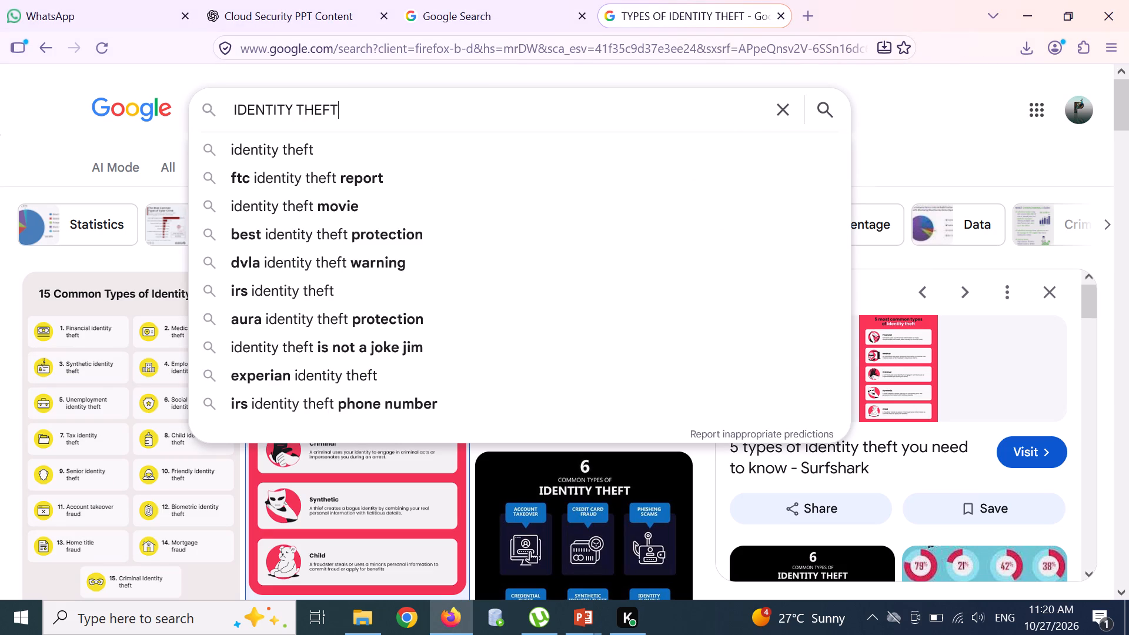
pyautogui.press('space')
pyautogui.press('space')
pyautogui.hotkey('ctrl', 'v')
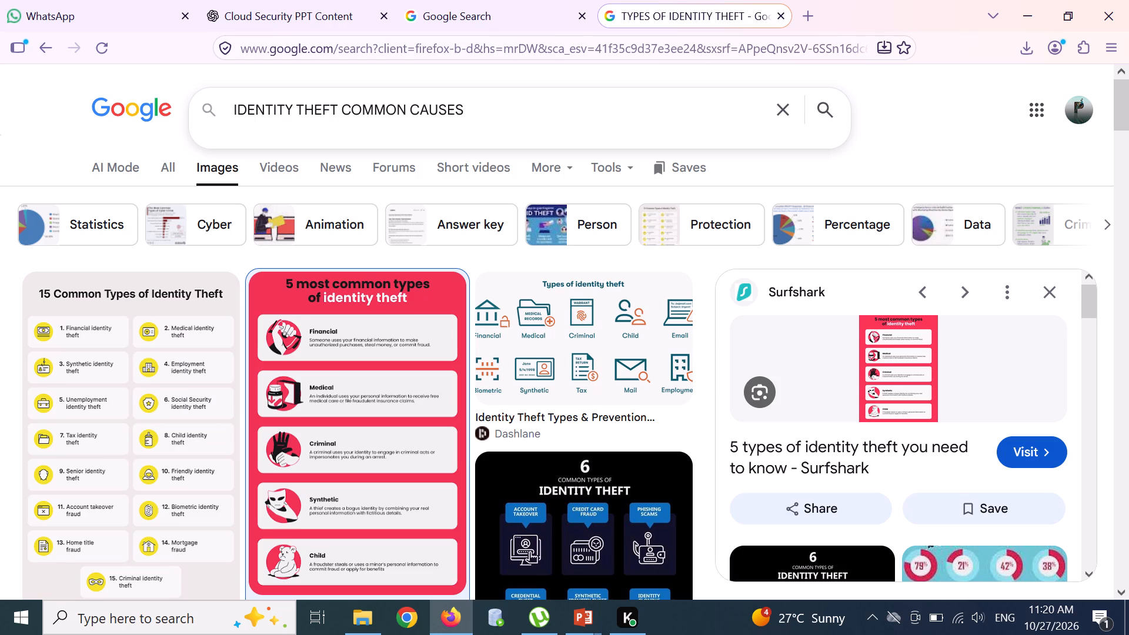
pyautogui.press('Return')
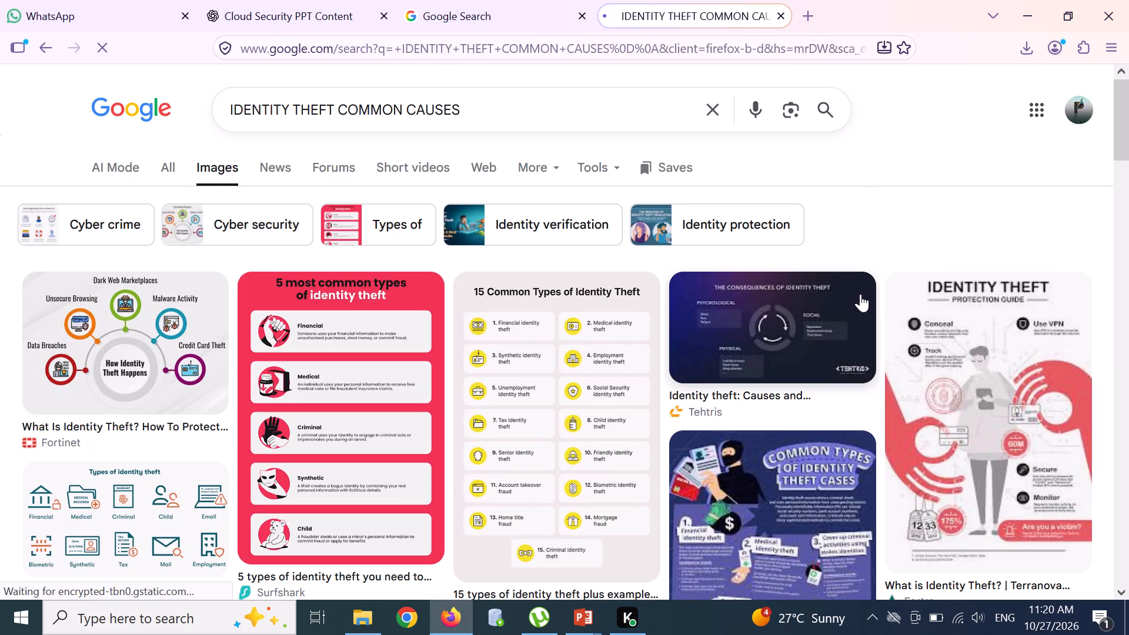
# Find the East End Trial Group infographic "Safeguard Yourself From Identity Theft" in the image results and copy it.
pyautogui.scroll(-2, 998, 397)
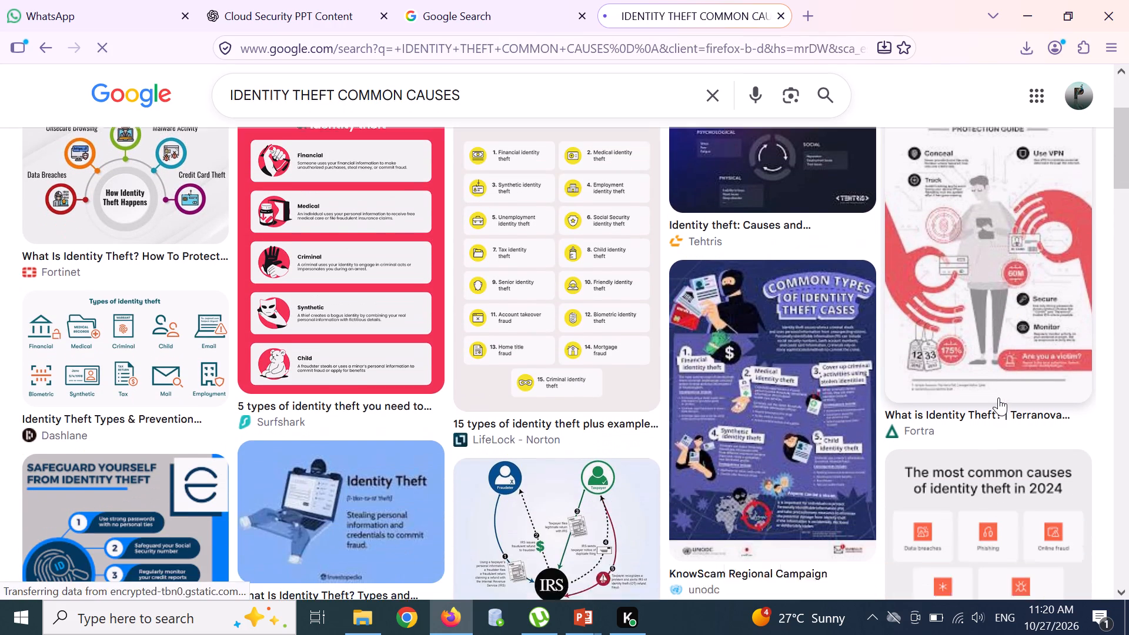
pyautogui.scroll(-2, 998, 397)
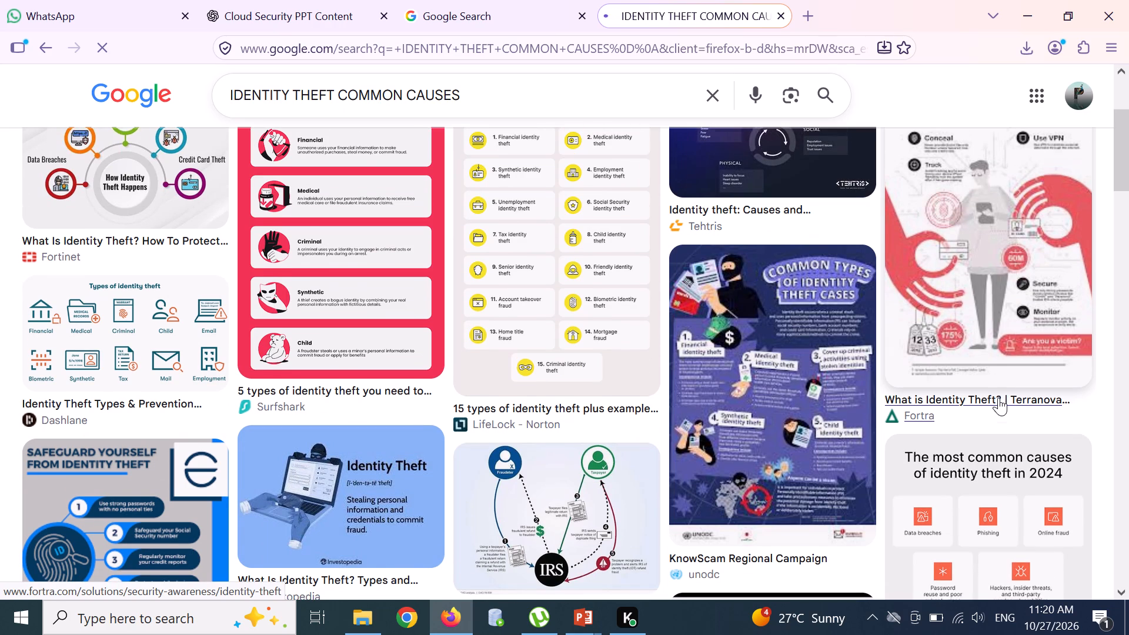
pyautogui.scroll(-1, 998, 397)
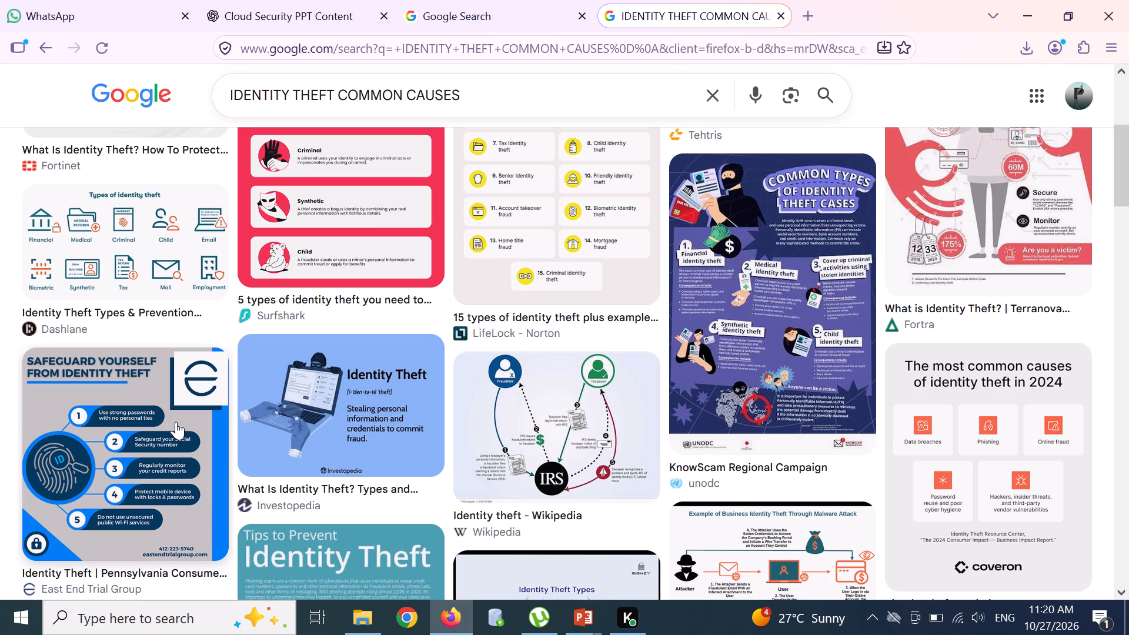
pyautogui.rightClick(78, 458)
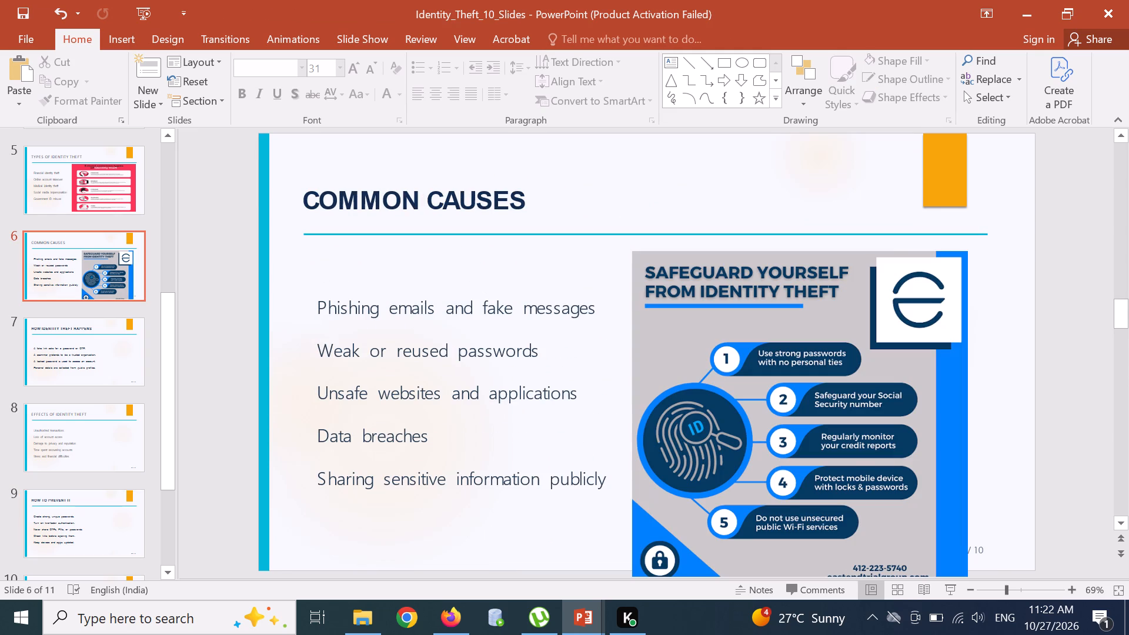
# On the Common Causes slide, move the infographic up within the slide's bottom edge and shrink it proportionally to about four-fifths size.
pyautogui.click(955, 524)
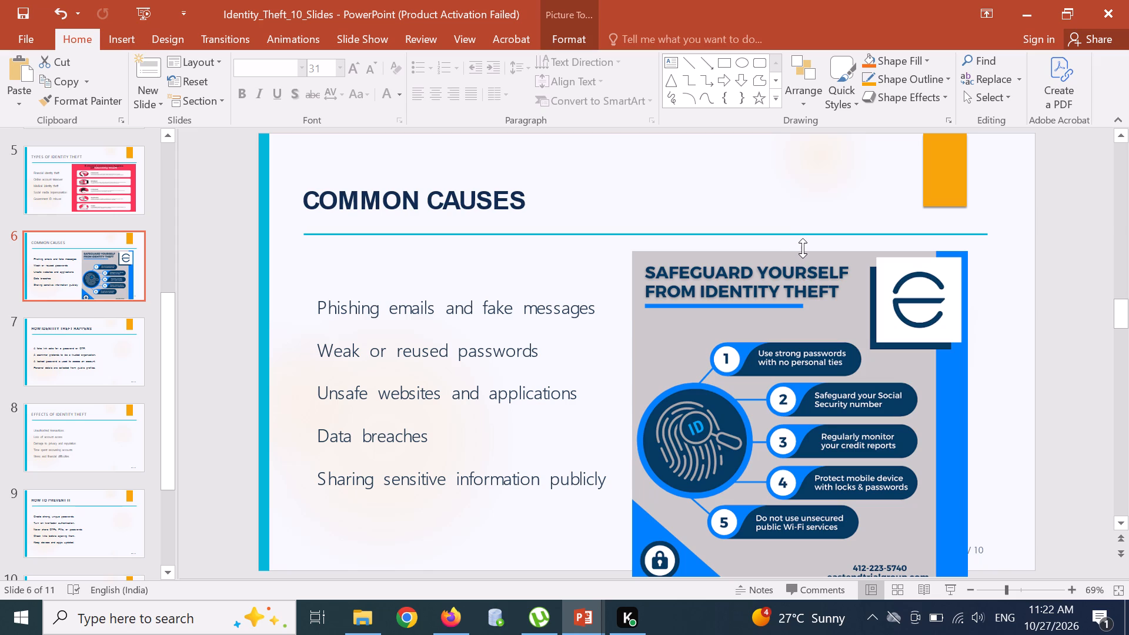
pyautogui.moveTo(724, 261); pyautogui.dragTo(726, 232)
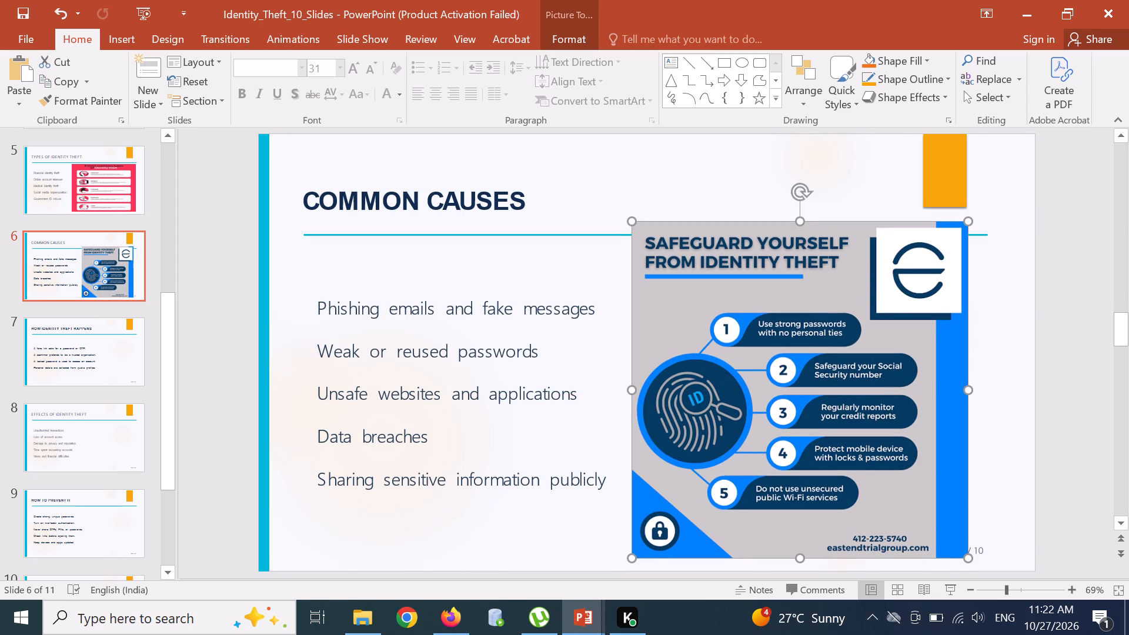
pyautogui.moveTo(967, 556); pyautogui.dragTo(894, 503)
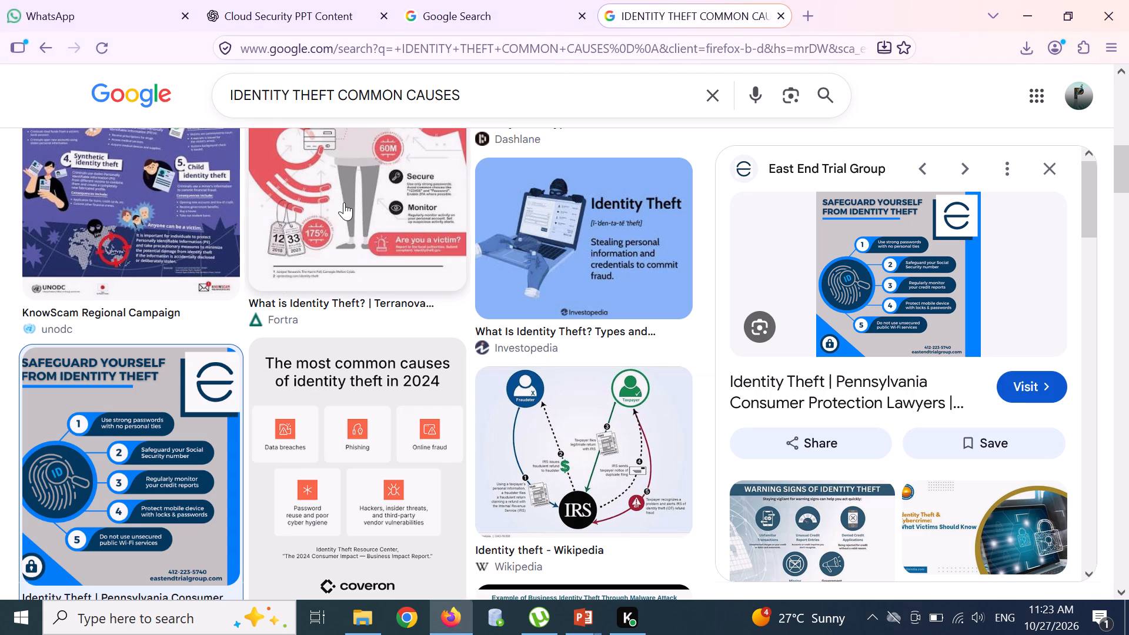
# In Firefox, replace the image search text with the copied title HOW IDENTITY THEFT HAPPENS and run the search.
pyautogui.click(469, 88)
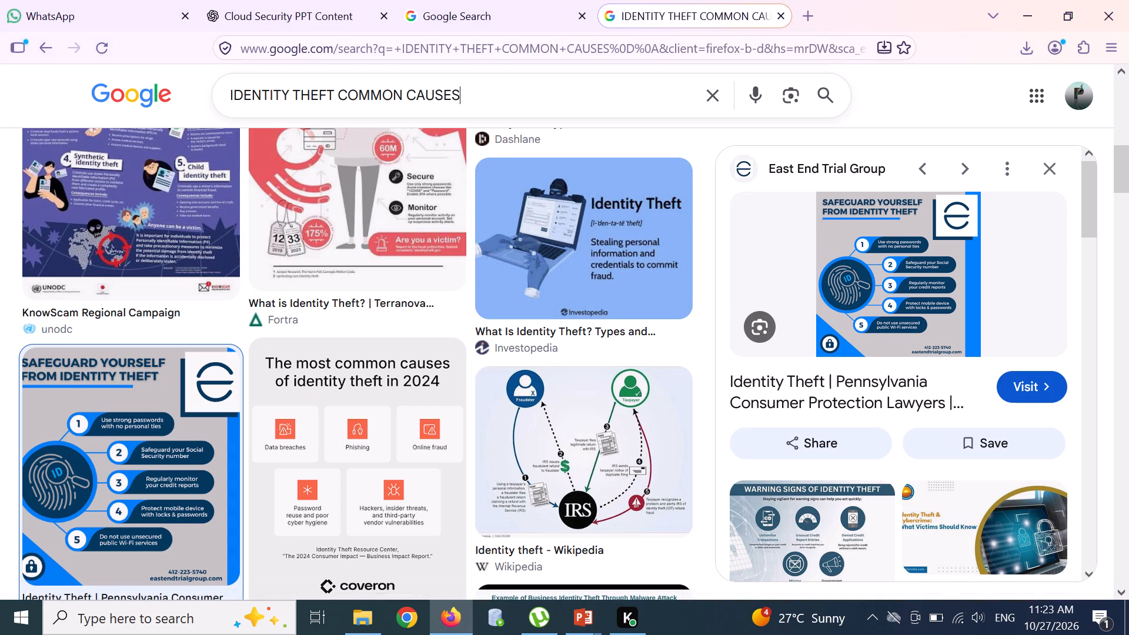
pyautogui.click(714, 95)
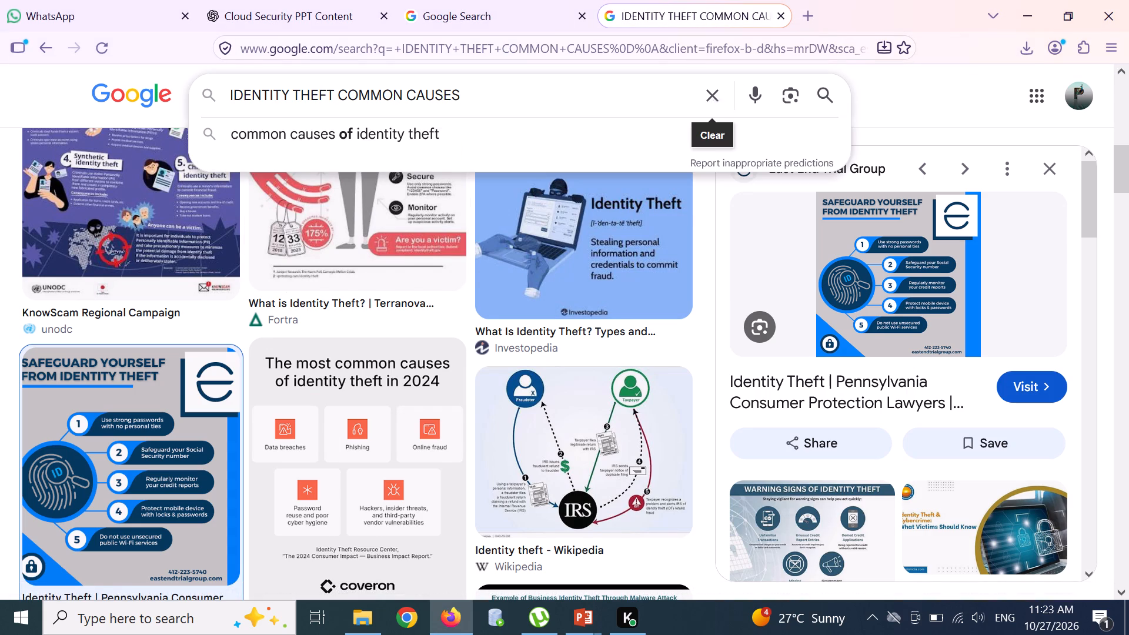
pyautogui.hotkey('ctrl', 'v')
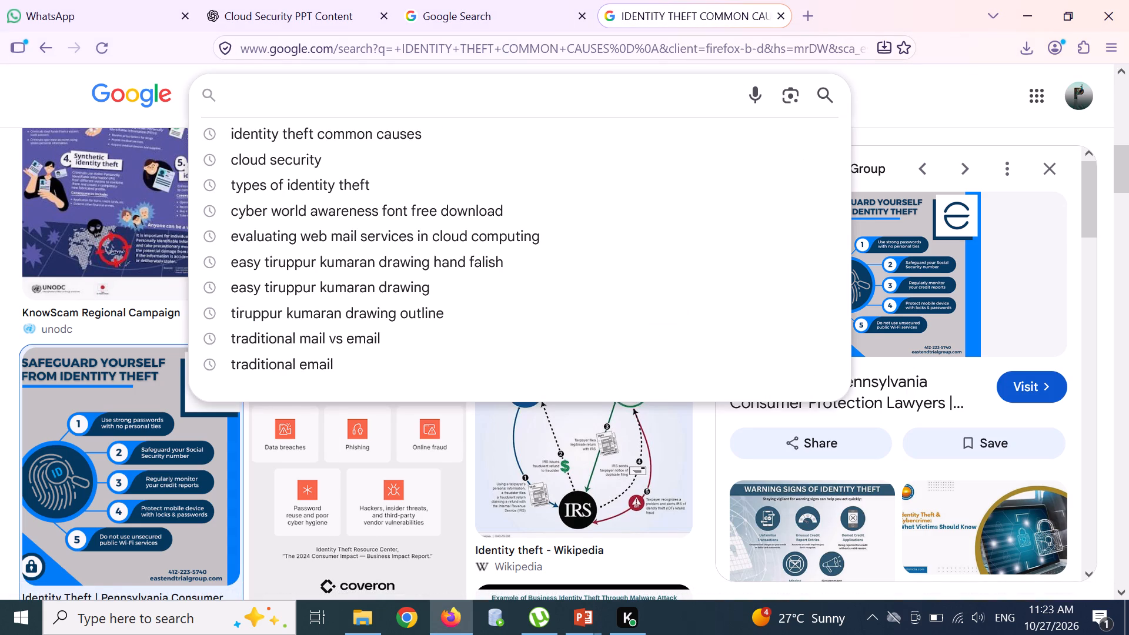
pyautogui.press('Return')
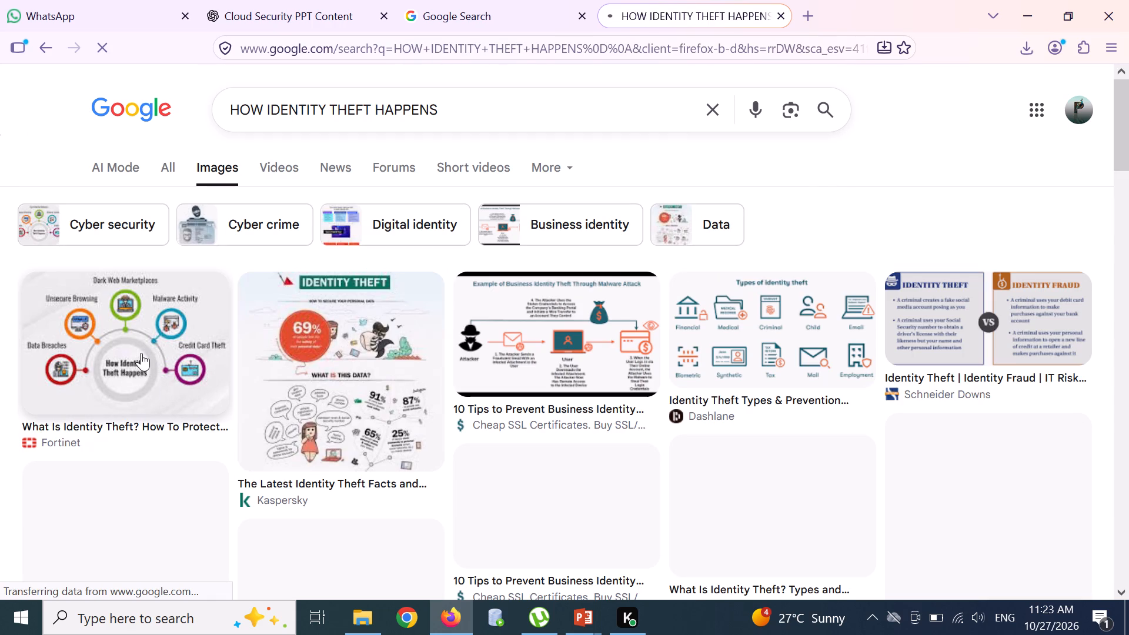
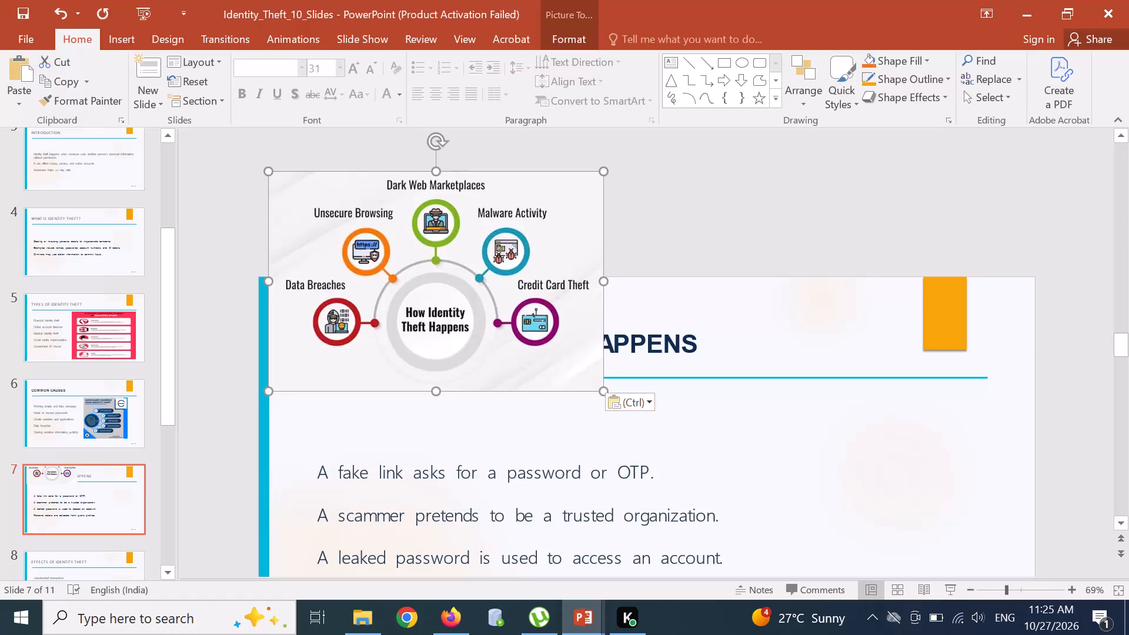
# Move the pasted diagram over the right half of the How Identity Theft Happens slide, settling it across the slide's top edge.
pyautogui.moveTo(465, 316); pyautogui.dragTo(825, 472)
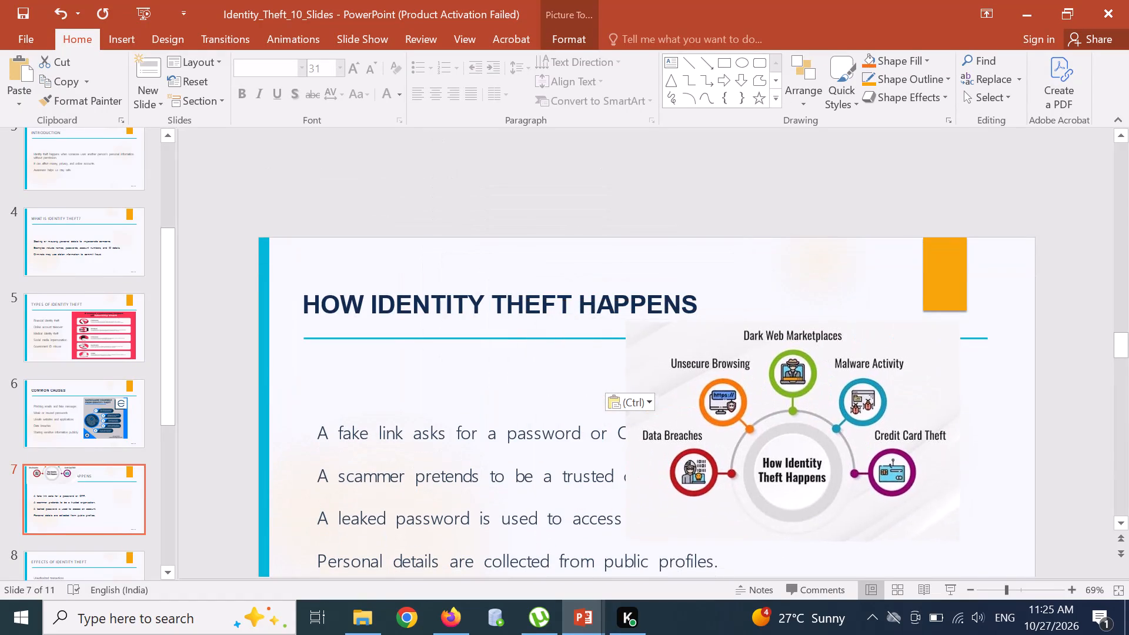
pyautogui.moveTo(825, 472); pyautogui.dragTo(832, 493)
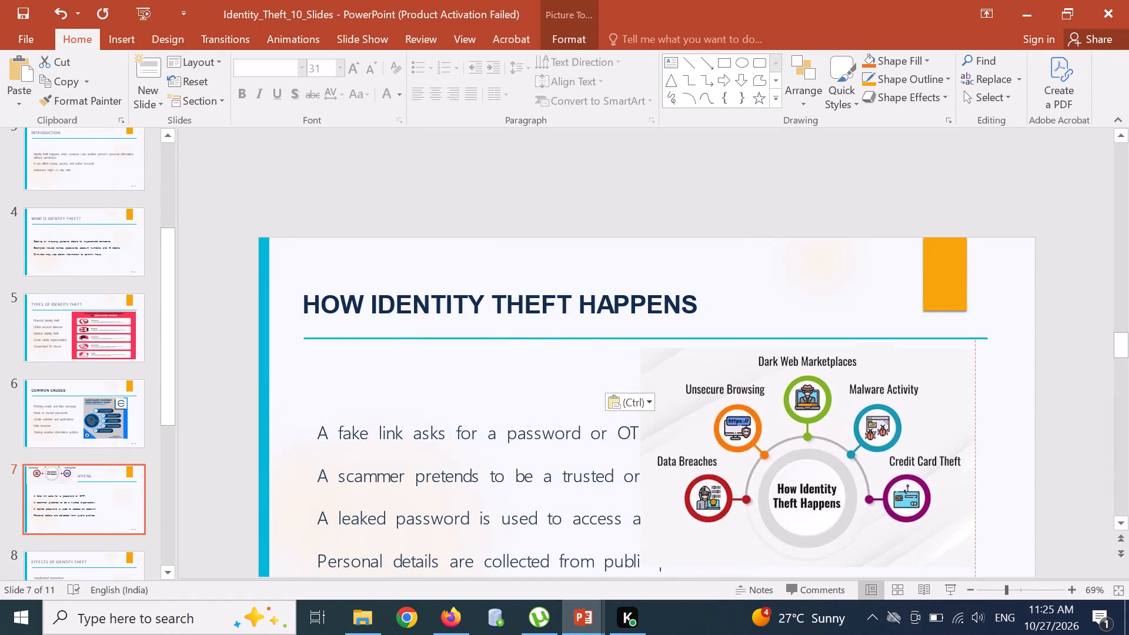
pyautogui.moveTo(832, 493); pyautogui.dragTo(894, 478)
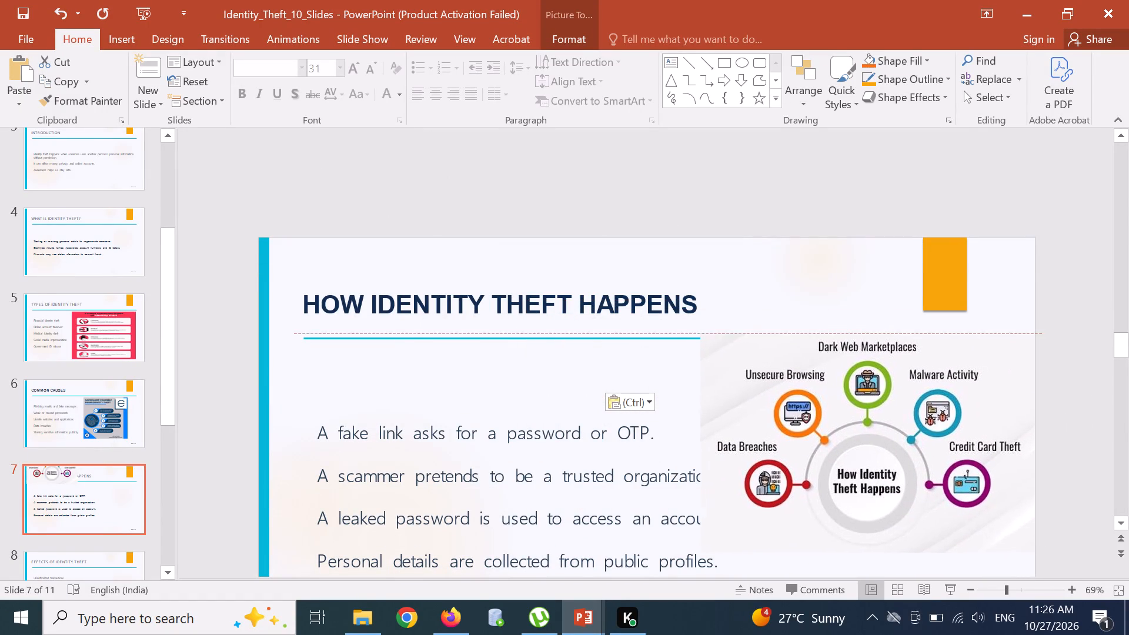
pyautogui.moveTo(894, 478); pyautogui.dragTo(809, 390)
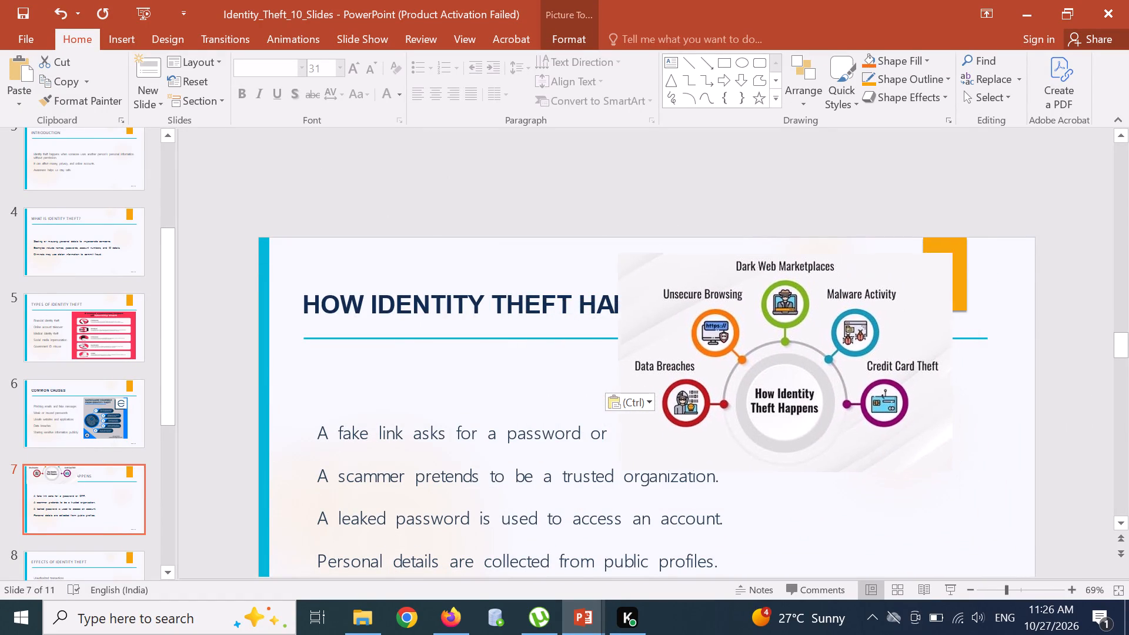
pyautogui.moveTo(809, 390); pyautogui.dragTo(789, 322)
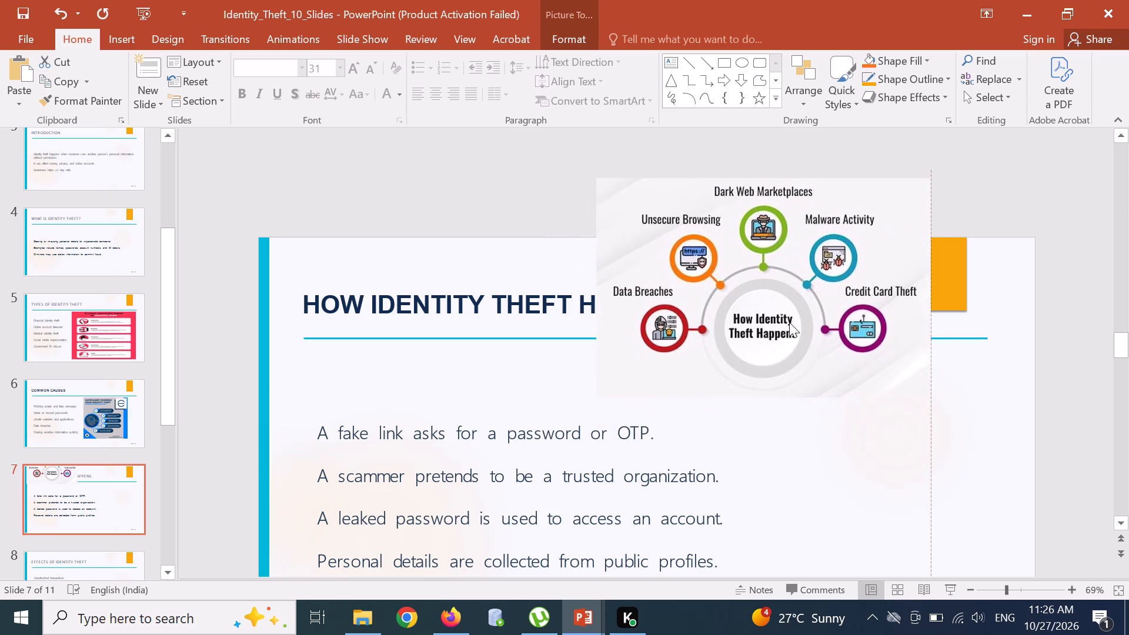
# On the How Identity Theft Happens slide, shrink the body text box from its lower-right corner to fit closely around the four lines.
pyautogui.scroll(-8, 495, 383)
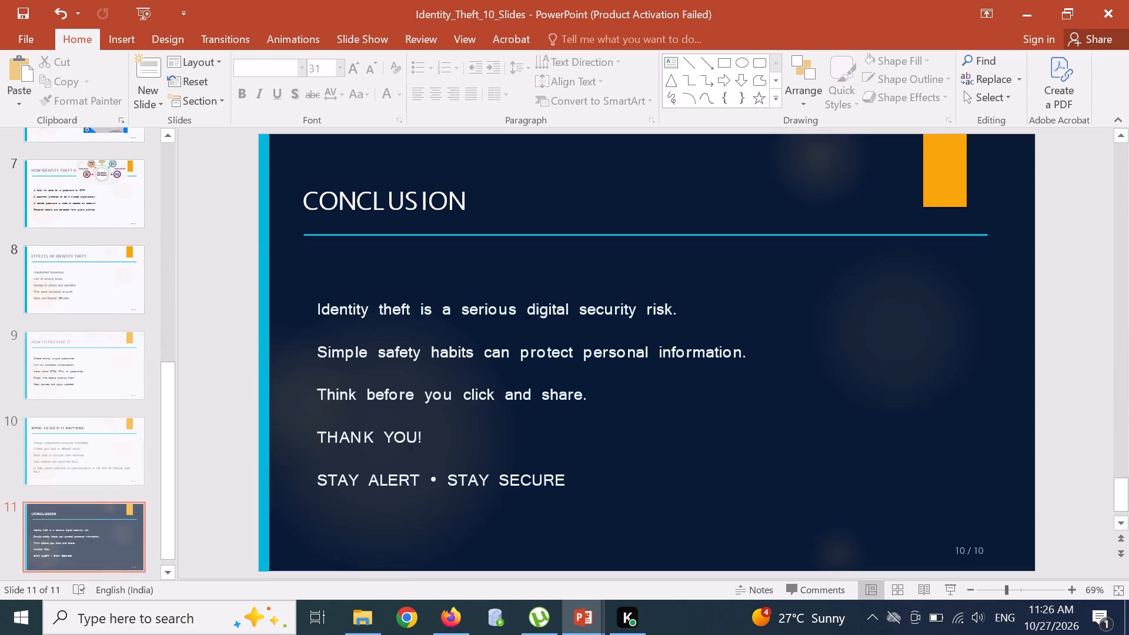
pyautogui.scroll(2, 505, 415)
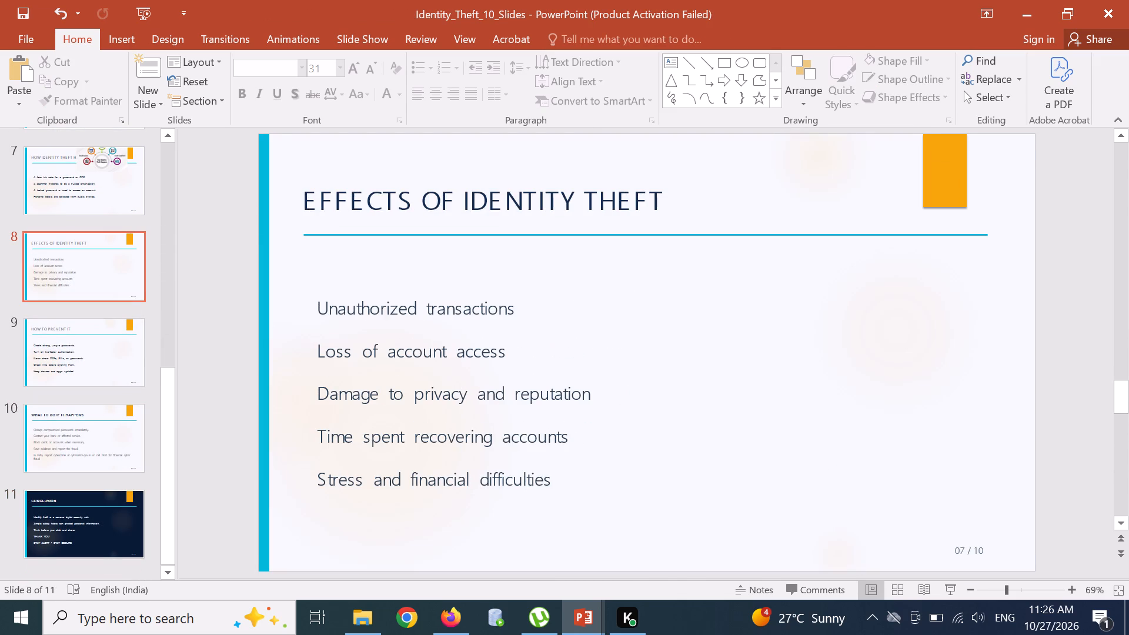
pyautogui.scroll(2, 505, 415)
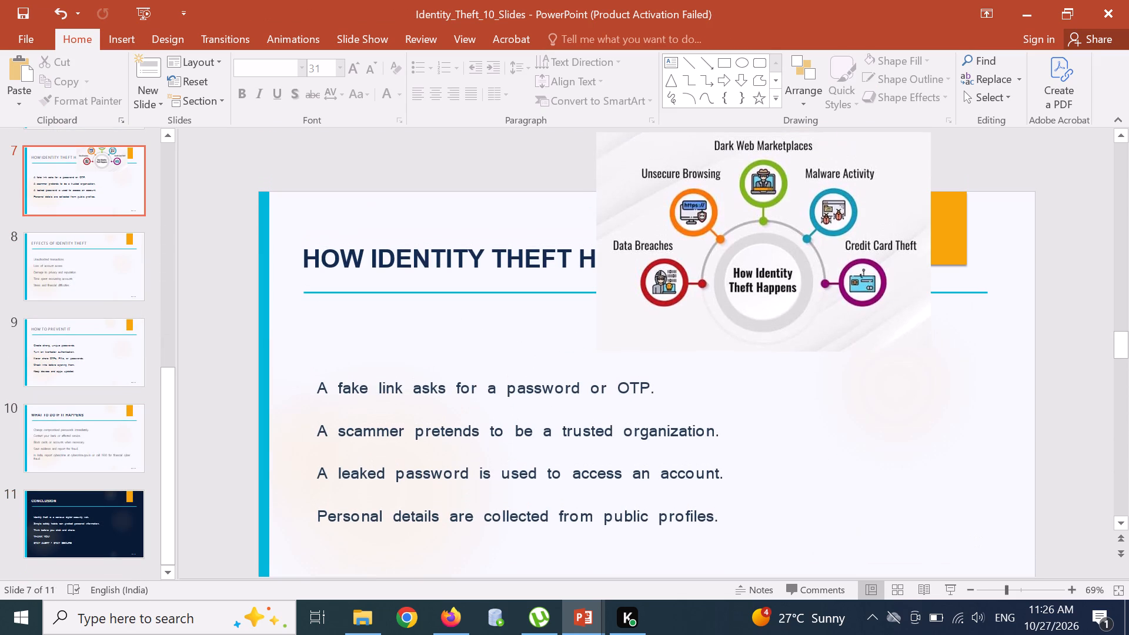
pyautogui.click(462, 434)
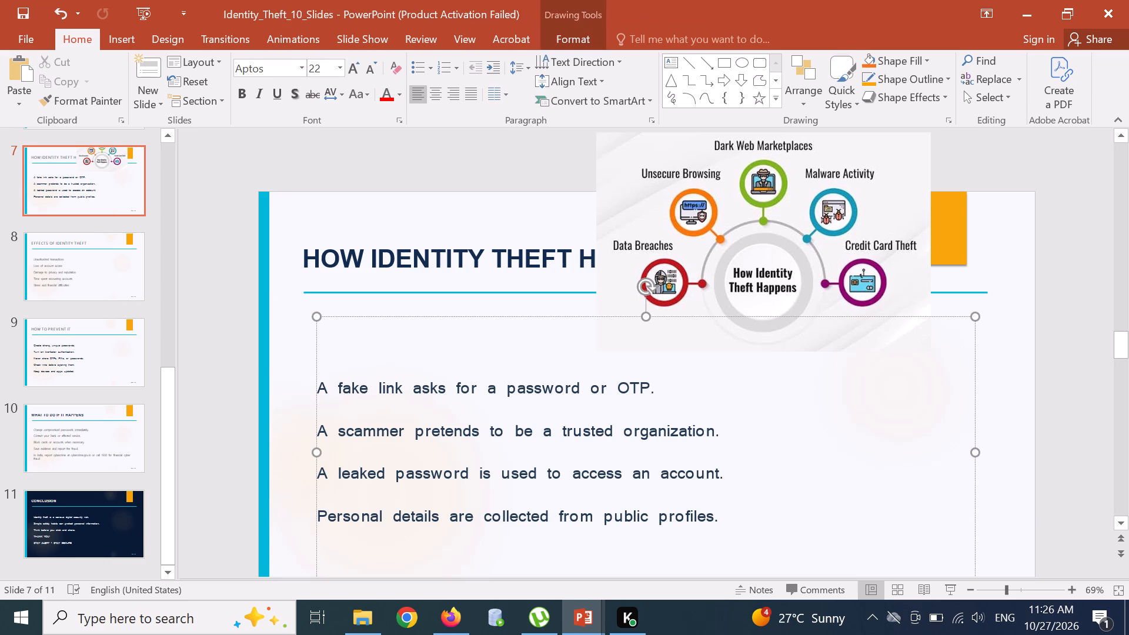
pyautogui.scroll(-2, 632, 439)
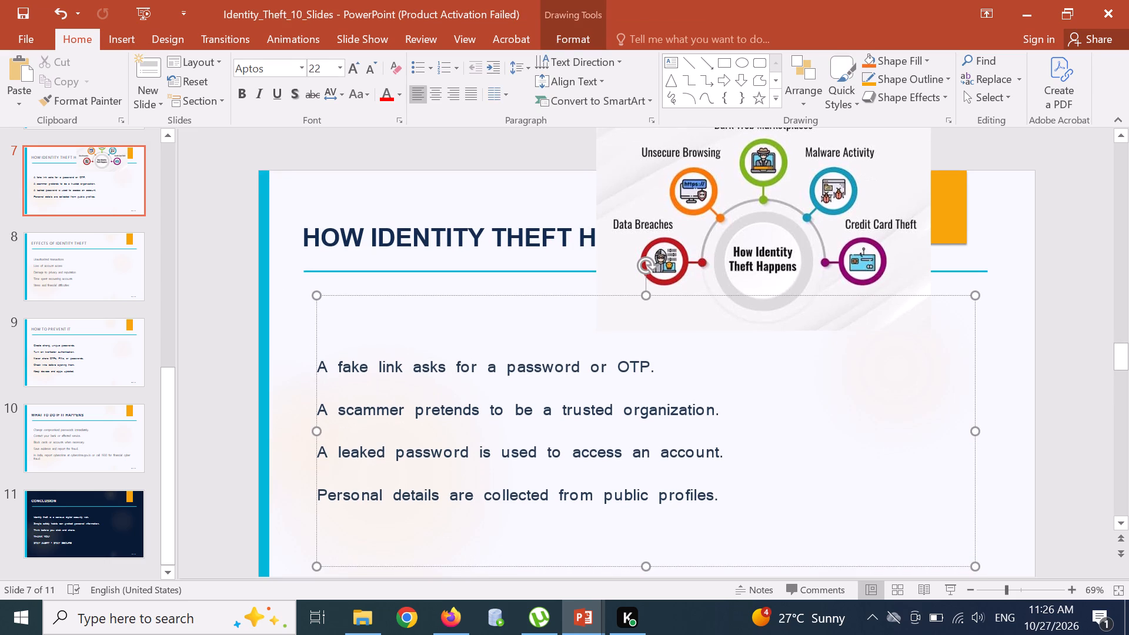
pyautogui.moveTo(974, 564); pyautogui.dragTo(910, 540)
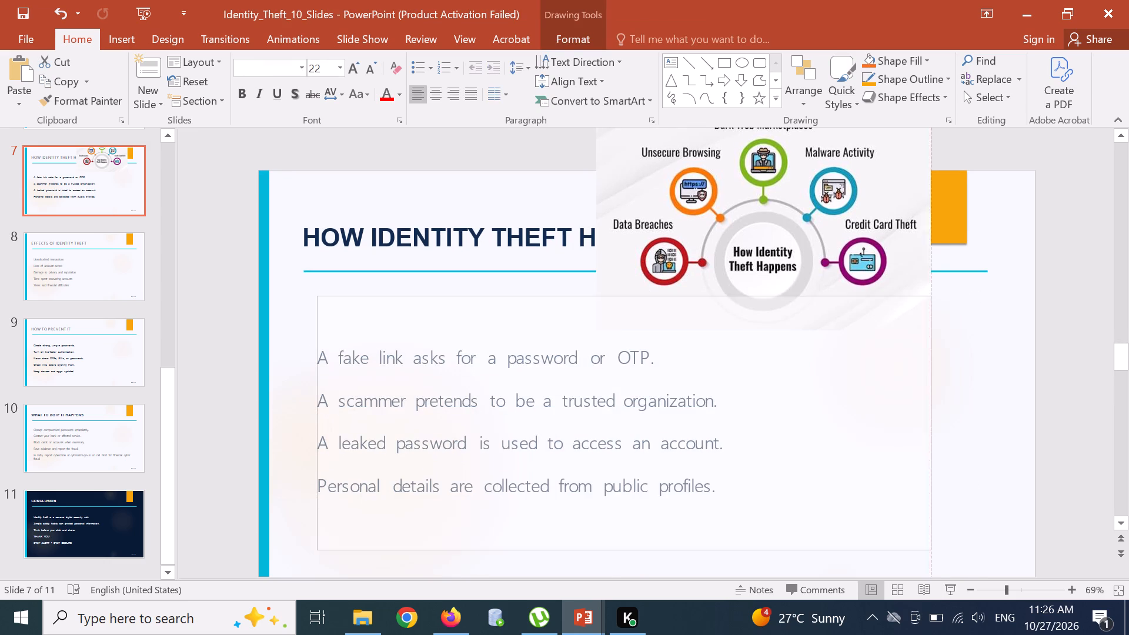
pyautogui.moveTo(910, 540); pyautogui.dragTo(740, 523)
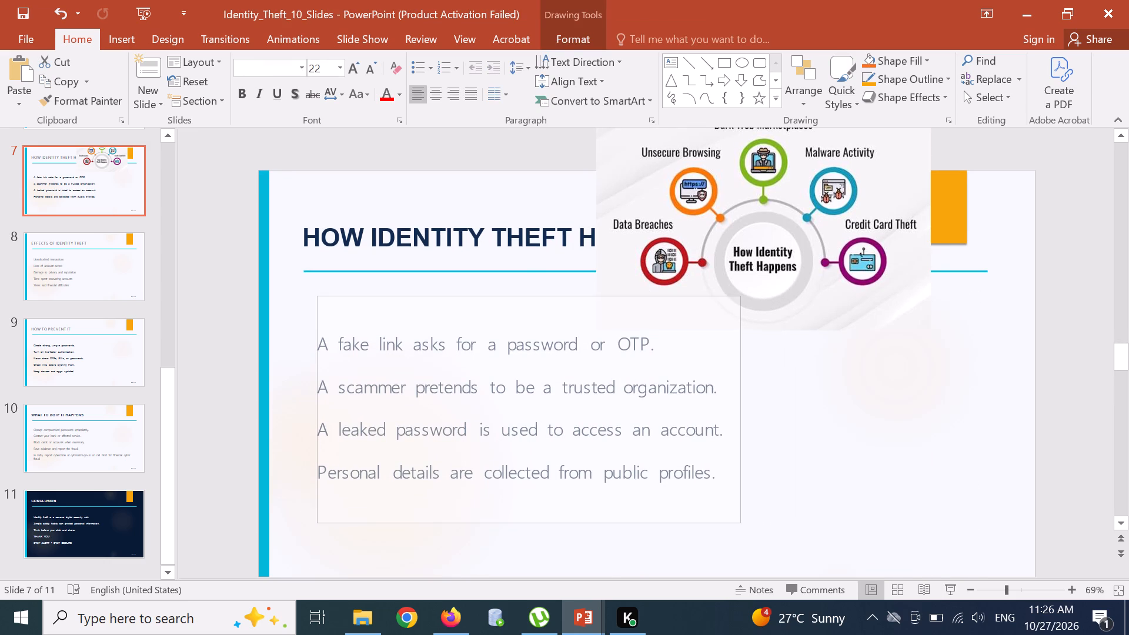
pyautogui.moveTo(740, 523); pyautogui.dragTo(736, 522)
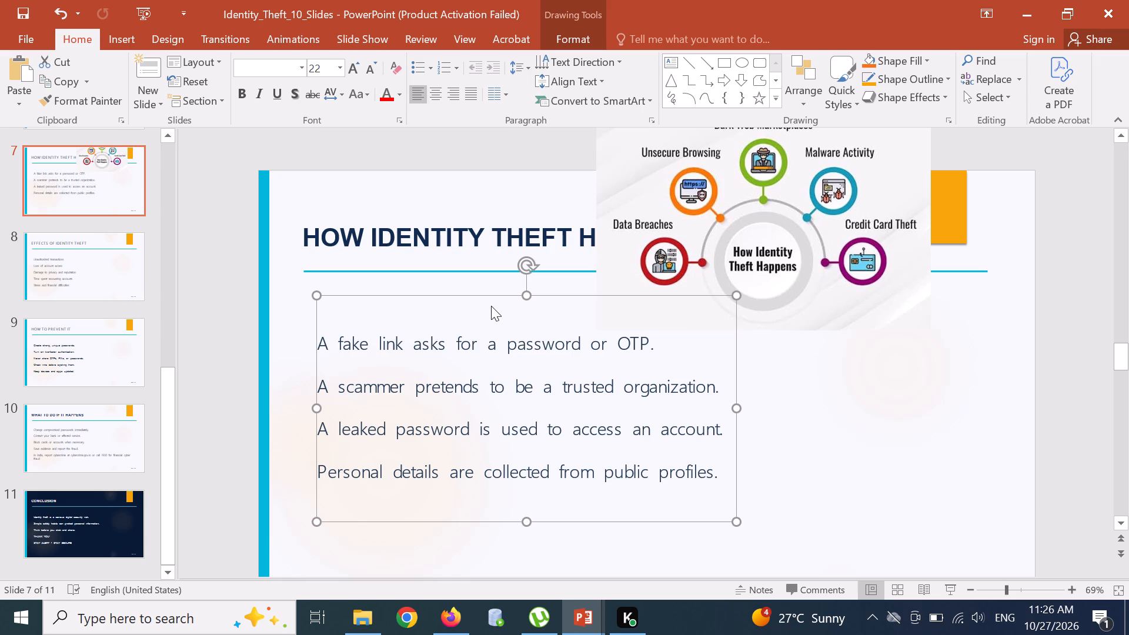
# Move the body text box into the right half of the slide, below the title line.
pyautogui.moveTo(485, 296); pyautogui.dragTo(622, 305)
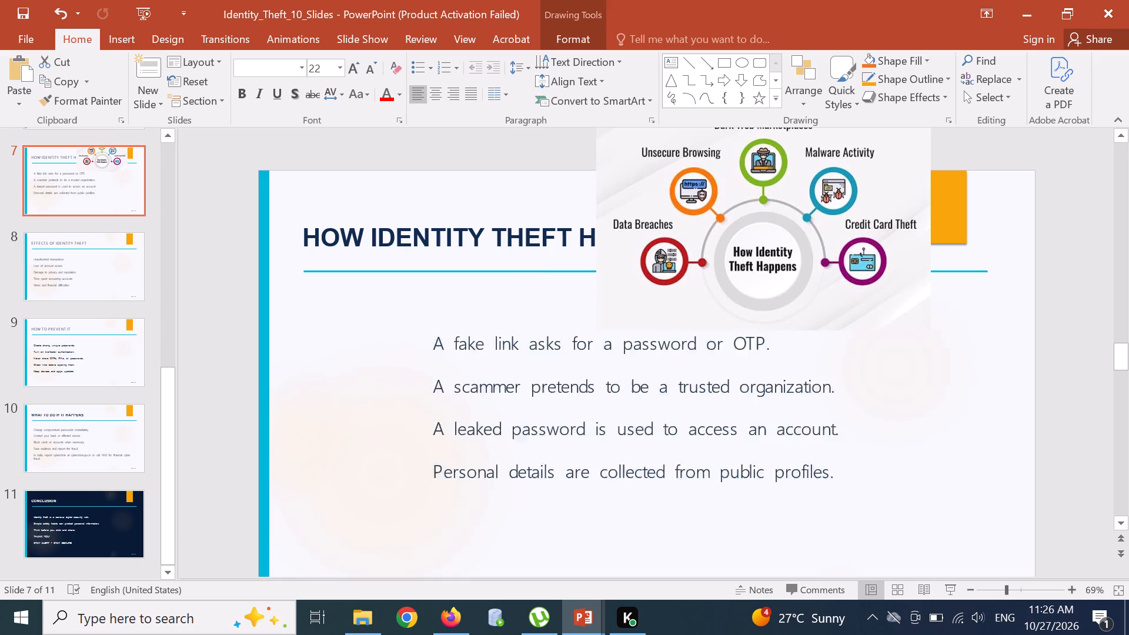
pyautogui.moveTo(622, 305); pyautogui.dragTo(772, 319)
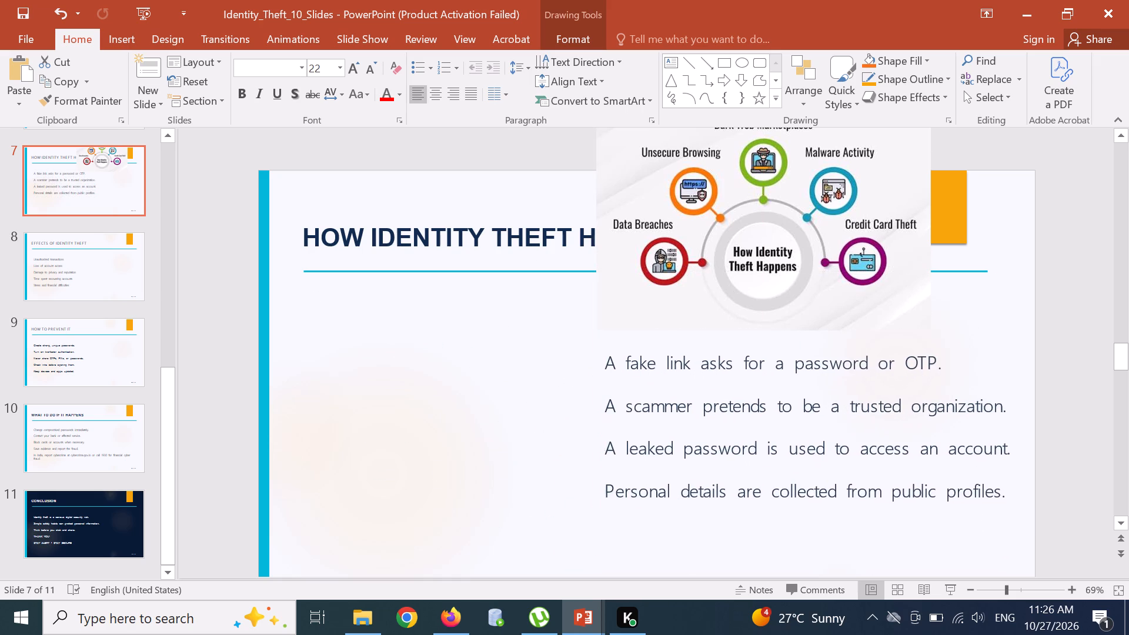
pyautogui.moveTo(772, 319); pyautogui.dragTo(764, 316)
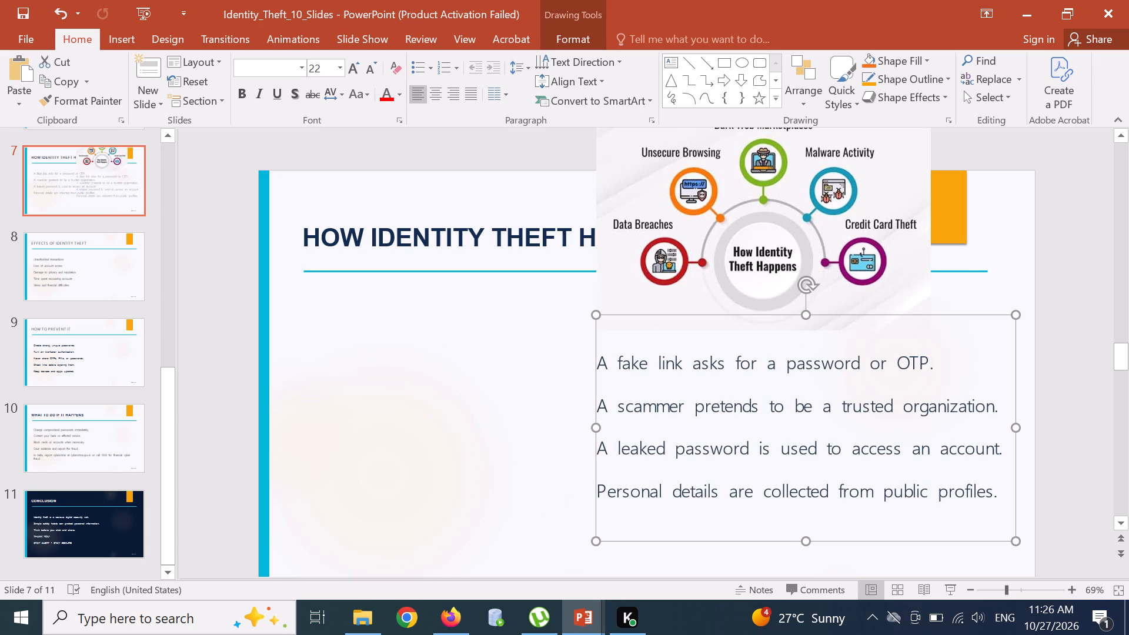
# Move the How Identity Theft Happens diagram below the title against the blue side stripe, to the left of the body text.
pyautogui.click(750, 226)
pyautogui.moveTo(750, 226); pyautogui.dragTo(456, 400)
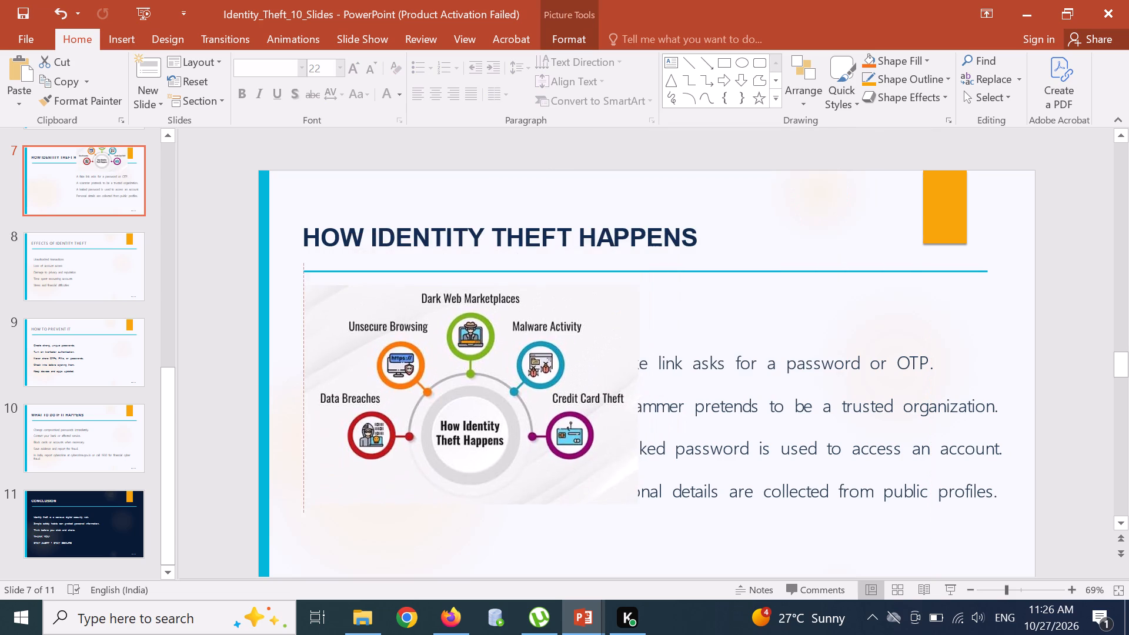
pyautogui.moveTo(456, 400); pyautogui.dragTo(419, 404)
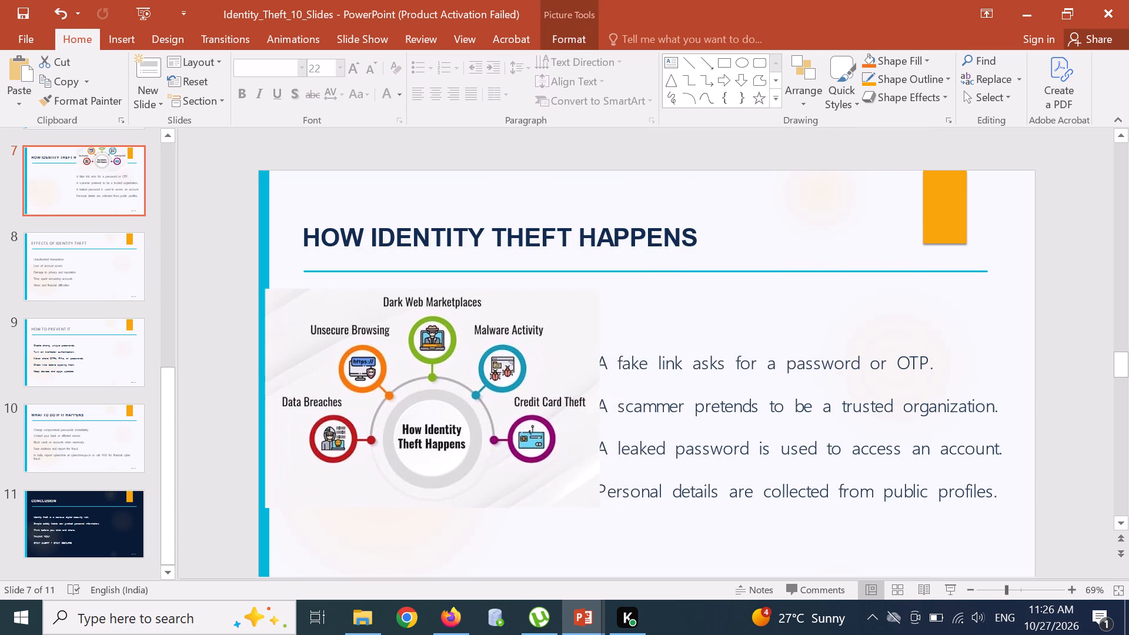
pyautogui.moveTo(419, 404); pyautogui.dragTo(423, 403)
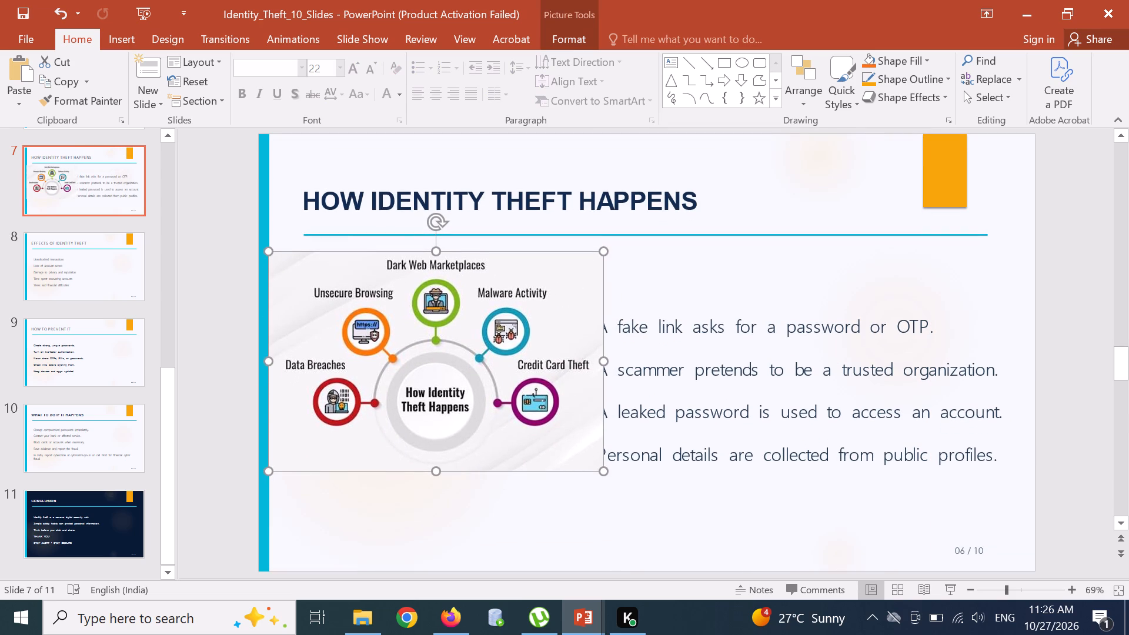
# Bring the diagram to the front of the slide's stacking order, and send it backward one level.
pyautogui.rightClick(570, 420)
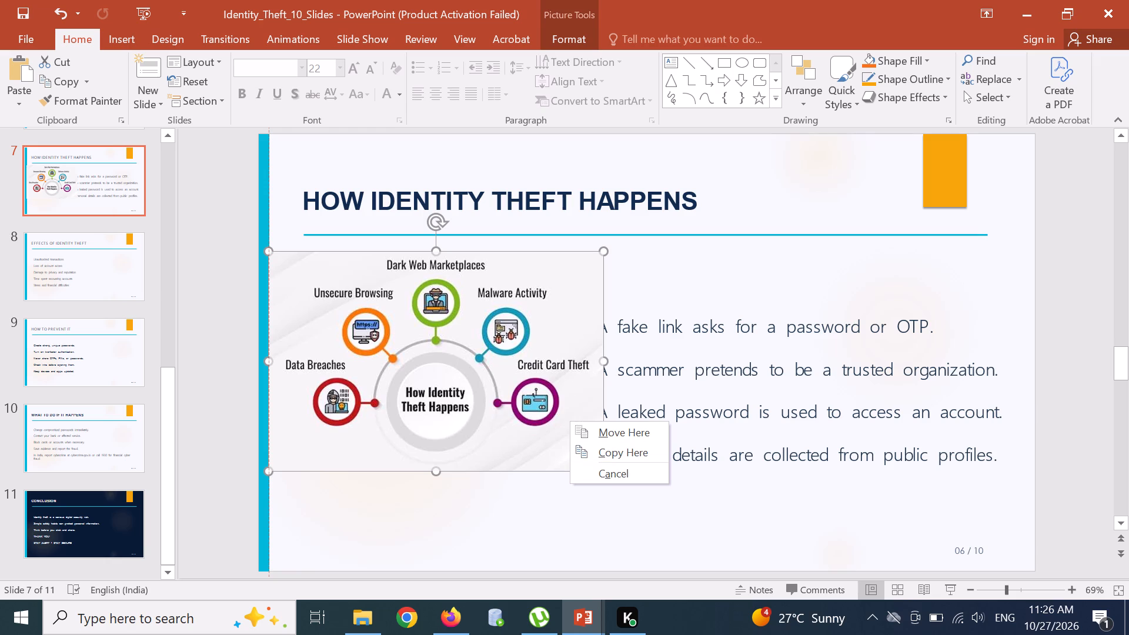
pyautogui.click(425, 423)
pyautogui.rightClick(425, 423)
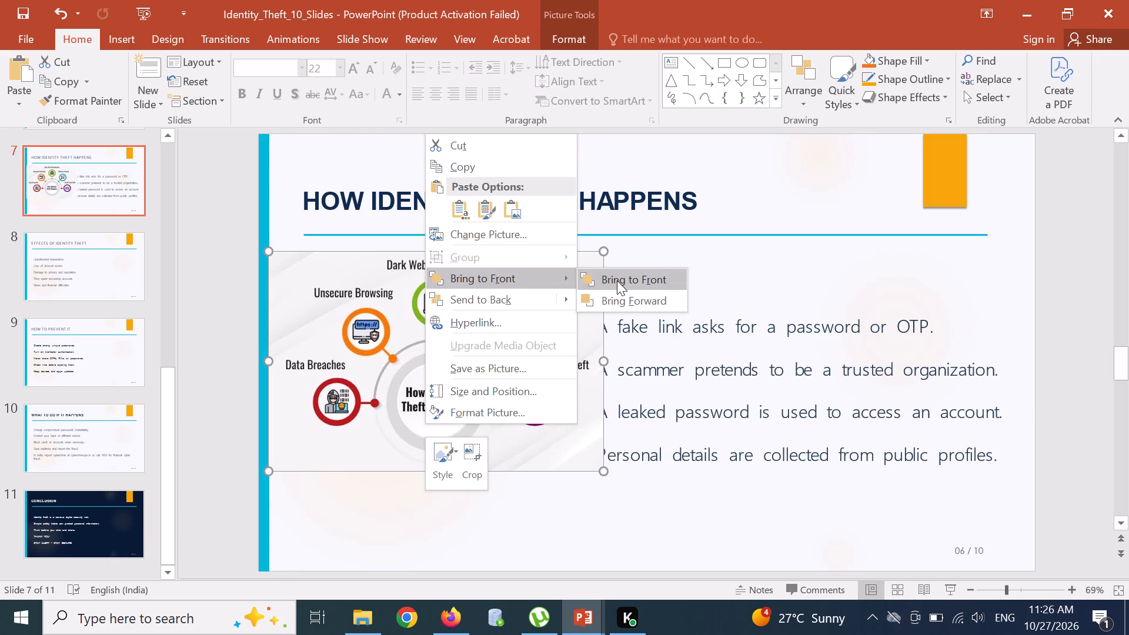
pyautogui.click(617, 280)
pyautogui.rightClick(538, 342)
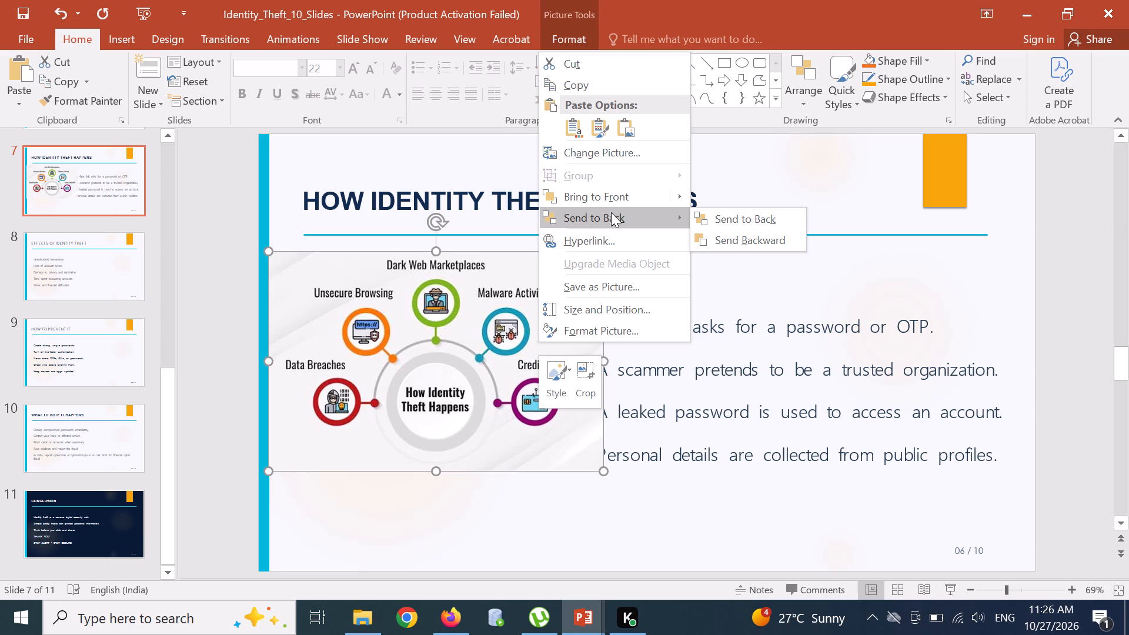
pyautogui.click(750, 236)
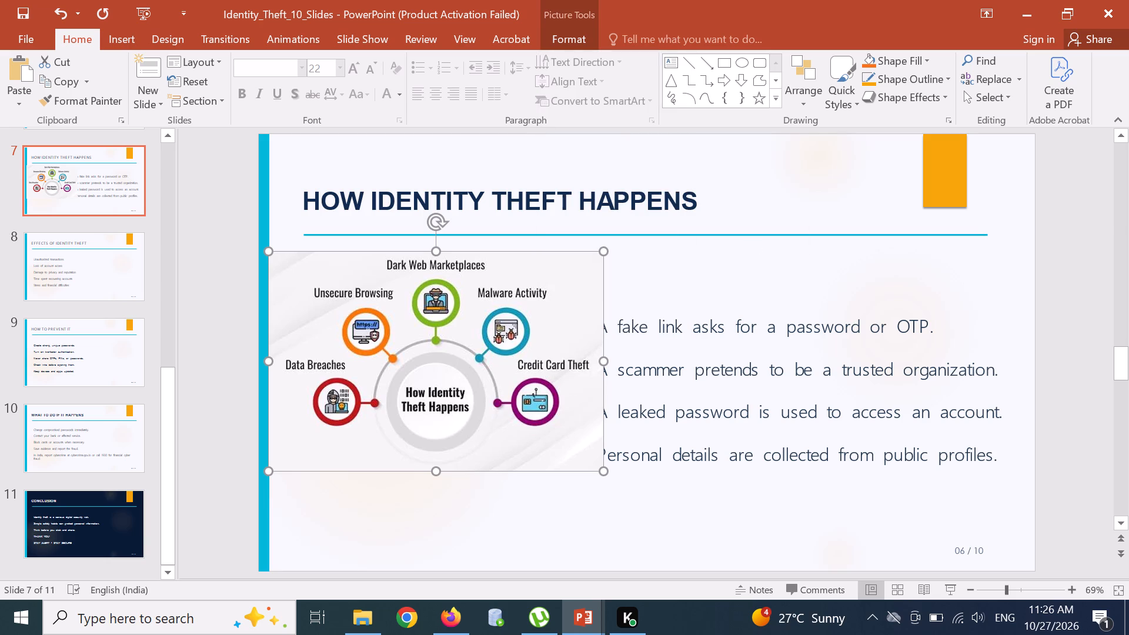
# Shrink the diagram proportionally to about 95% so it clears the text, and lower it to align with the text box's top edge.
pyautogui.moveTo(602, 472); pyautogui.dragTo(583, 458)
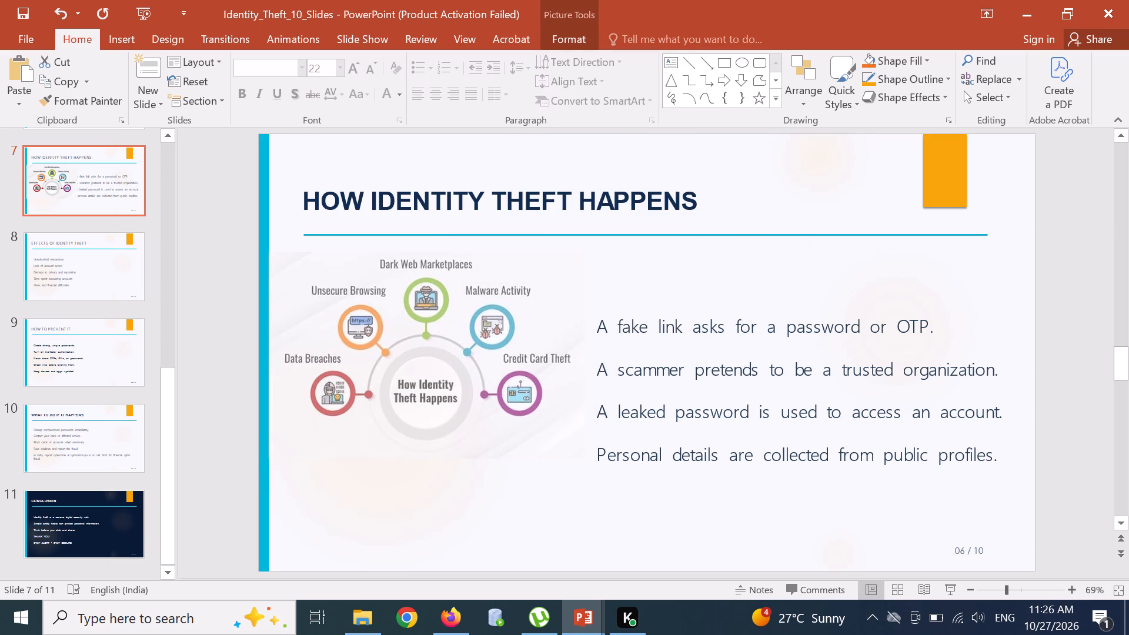
pyautogui.moveTo(583, 458); pyautogui.dragTo(586, 459)
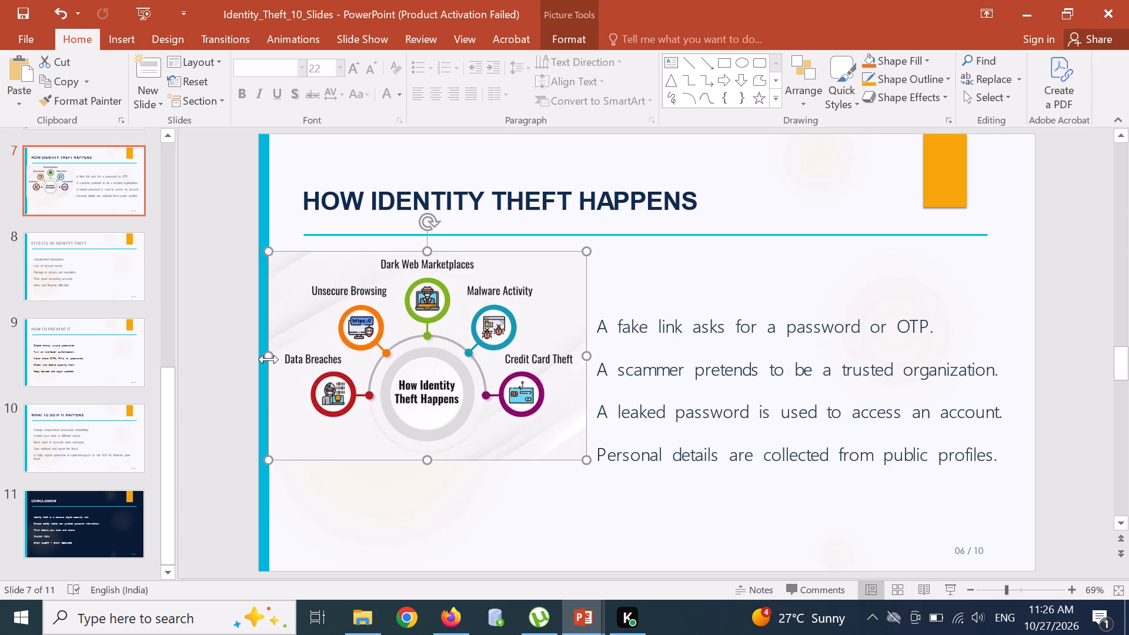
pyautogui.moveTo(412, 381); pyautogui.dragTo(409, 394)
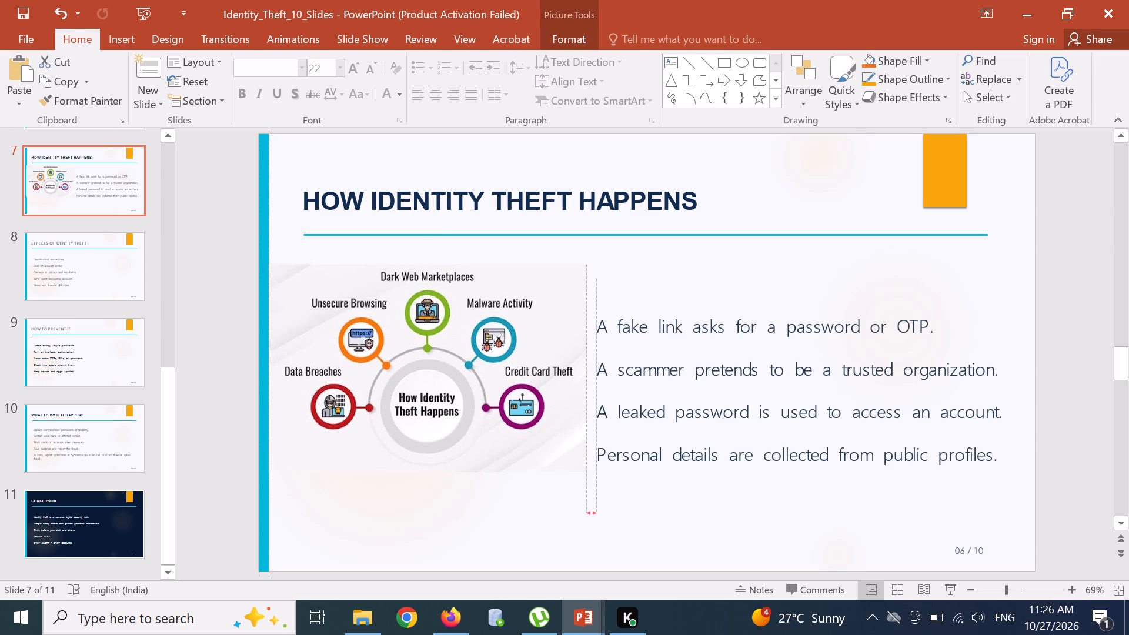
pyautogui.moveTo(409, 394); pyautogui.dragTo(407, 410)
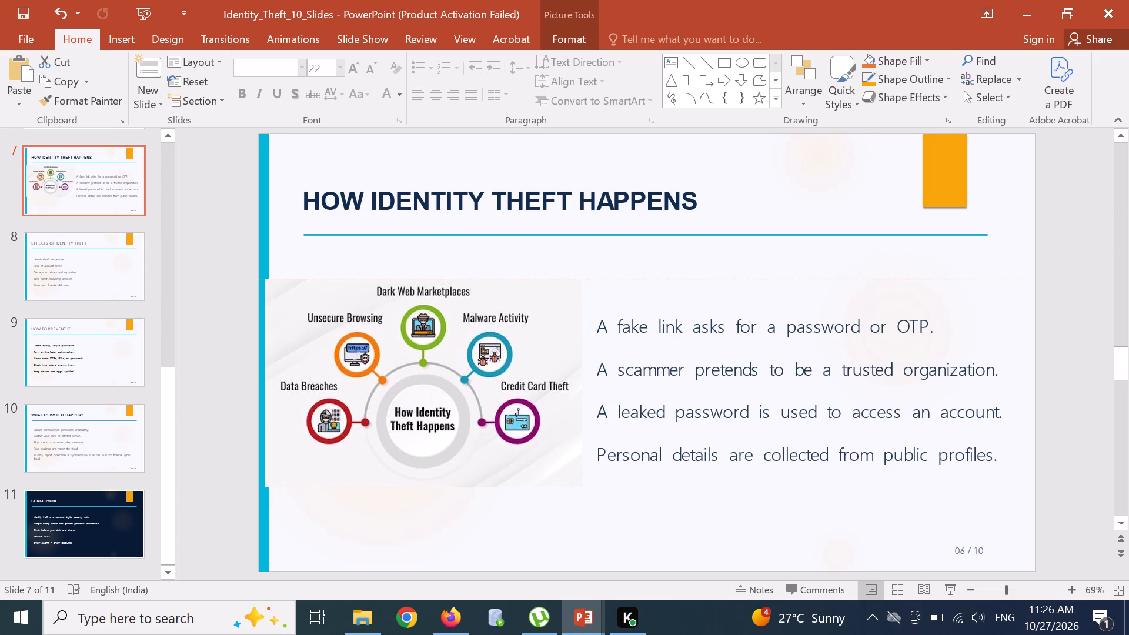
pyautogui.moveTo(407, 410); pyautogui.dragTo(412, 409)
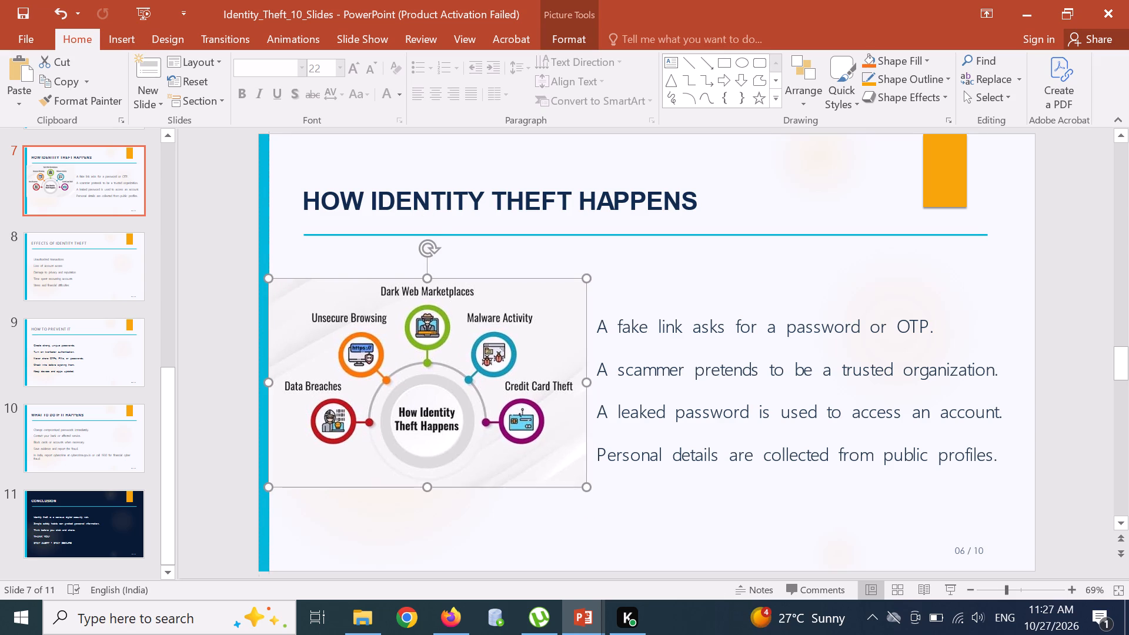
pyautogui.click(584, 255)
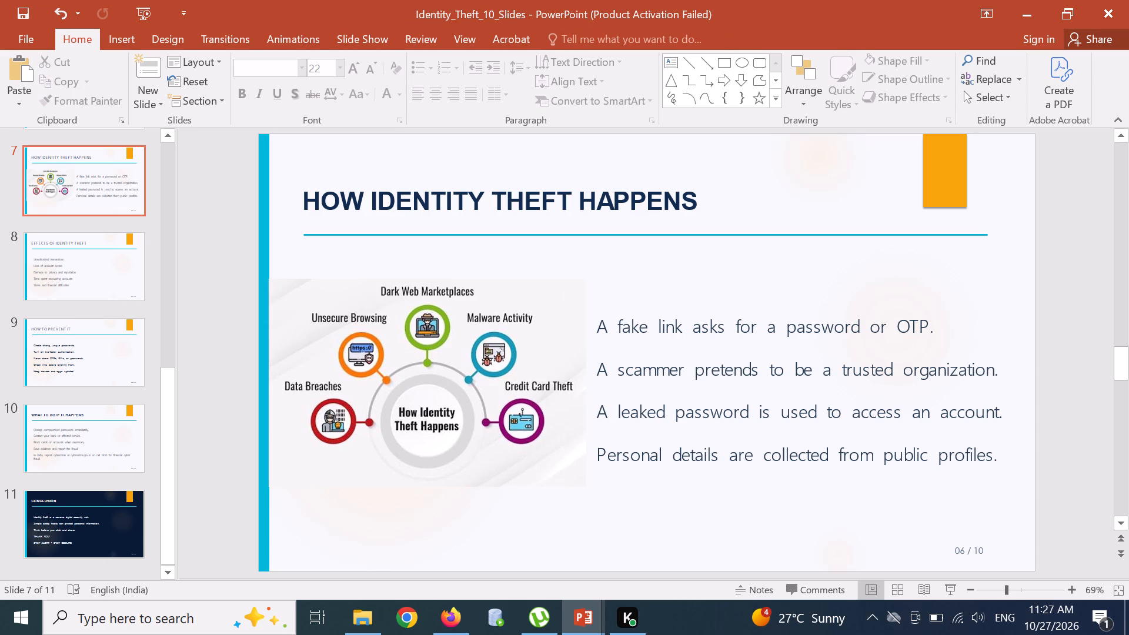
# Narrow the diagram slightly from its left side to leave a small gap beside the blue stripe.
pyautogui.click(322, 353)
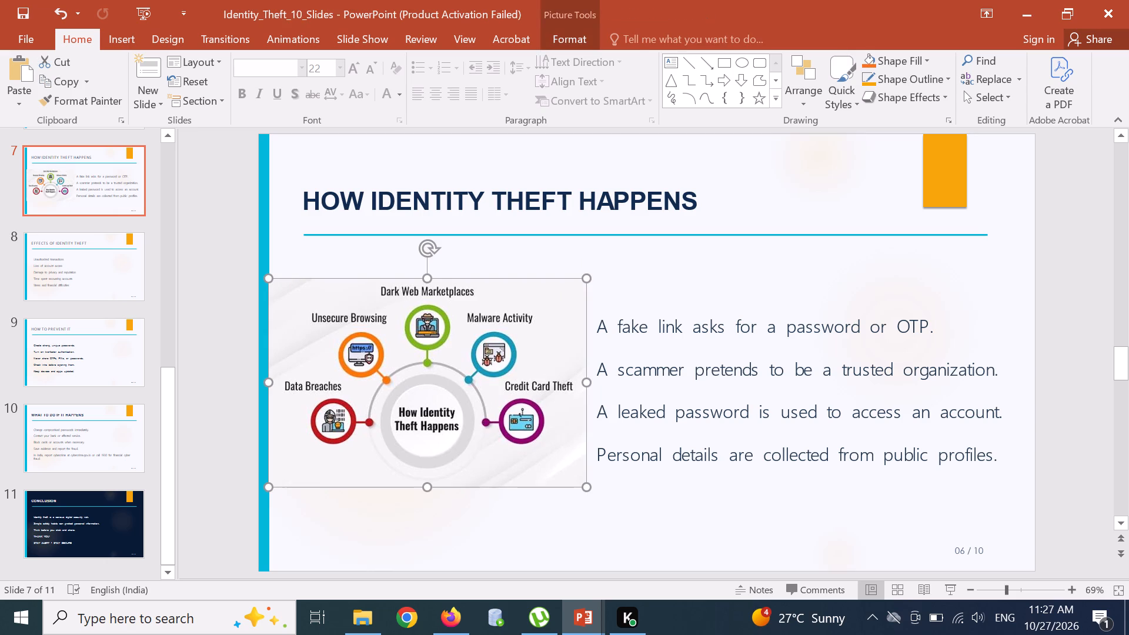
pyautogui.moveTo(266, 382); pyautogui.dragTo(275, 380)
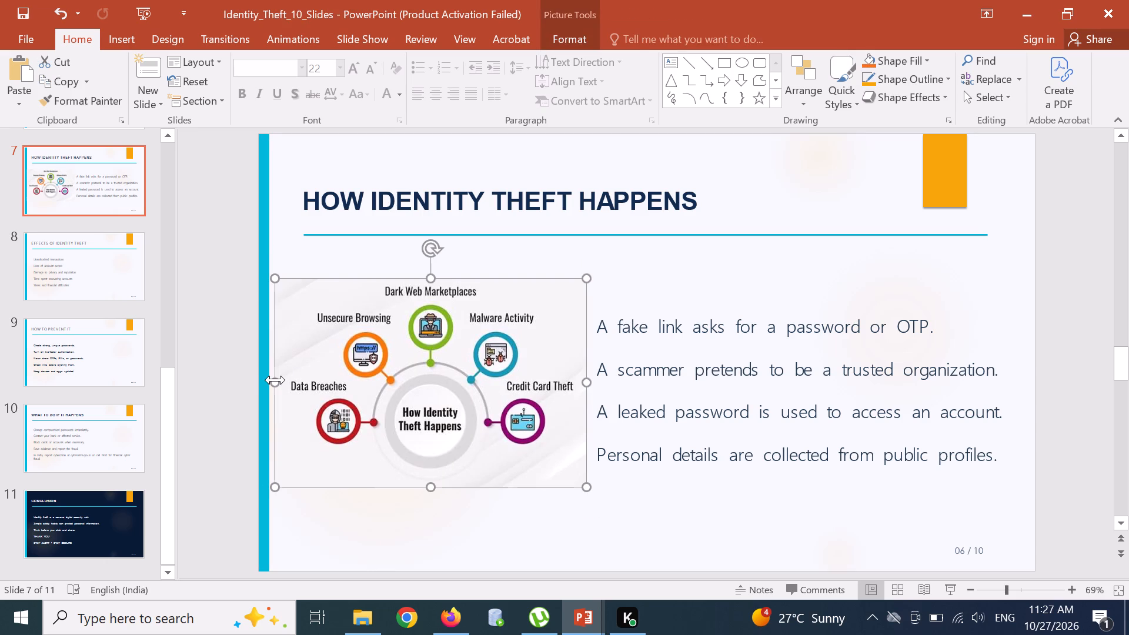
pyautogui.click(310, 252)
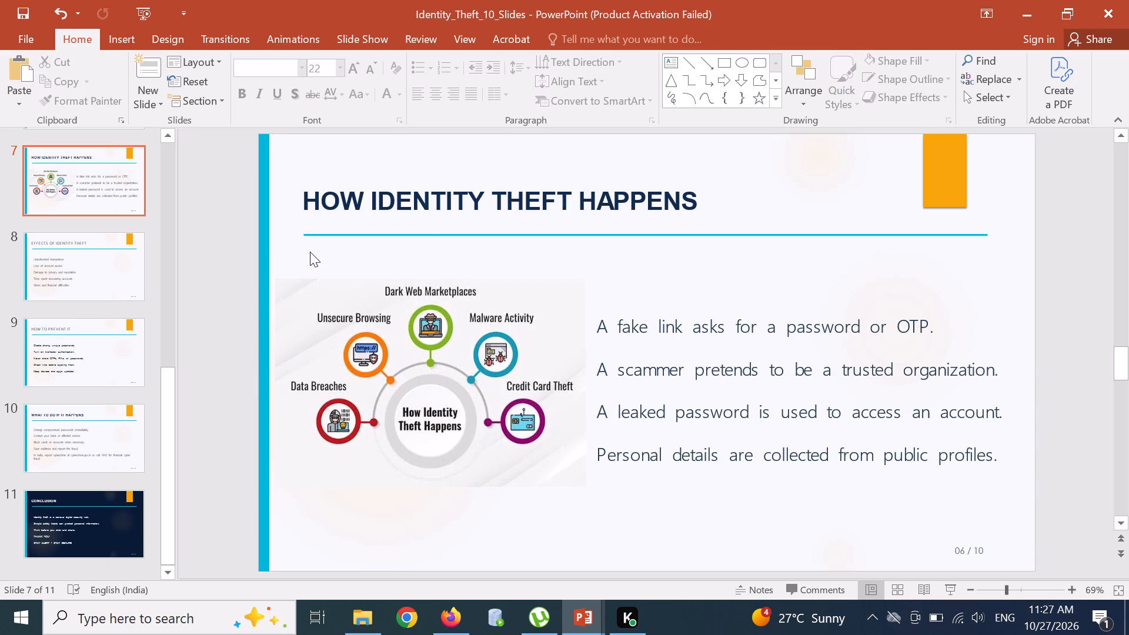
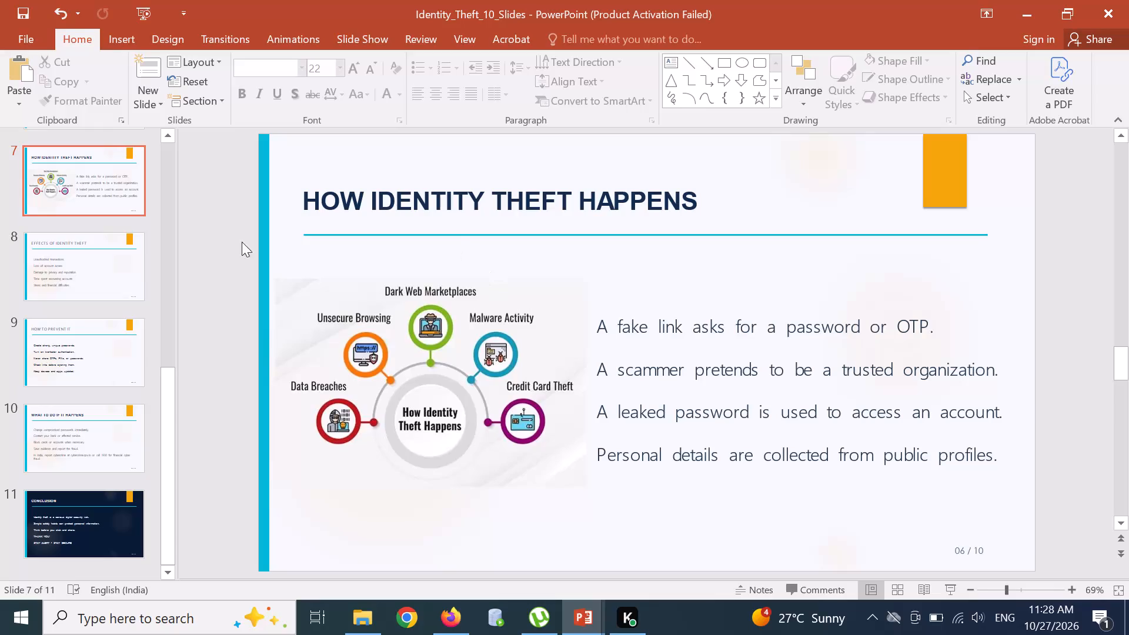
# Open slide 8, Effects of Identity Theft, in the editing view.
pyautogui.click(98, 280)
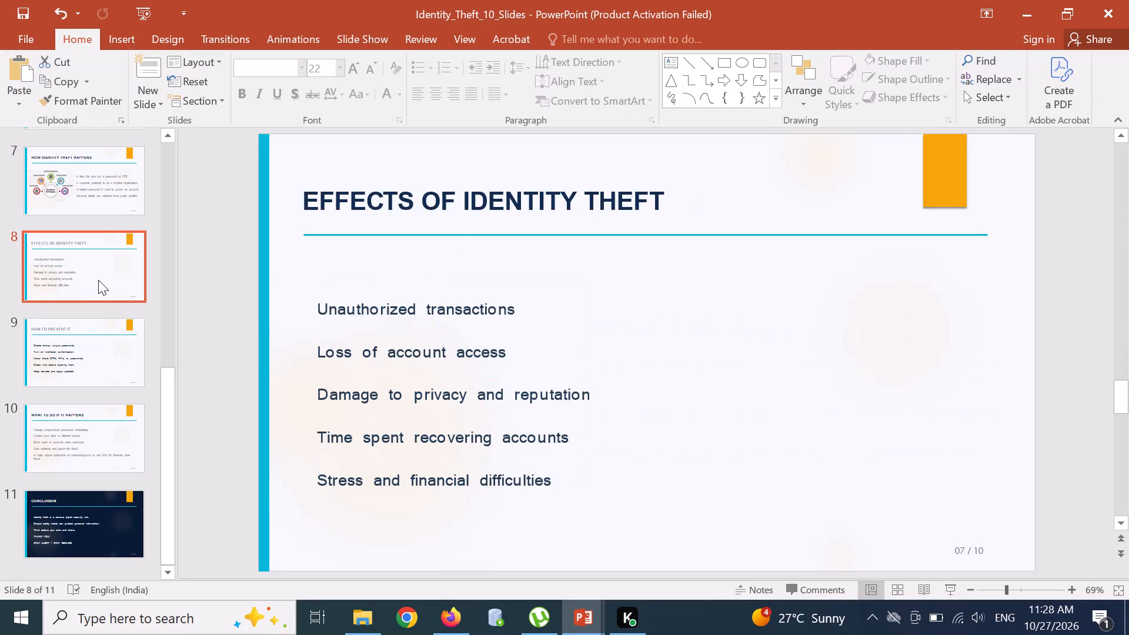
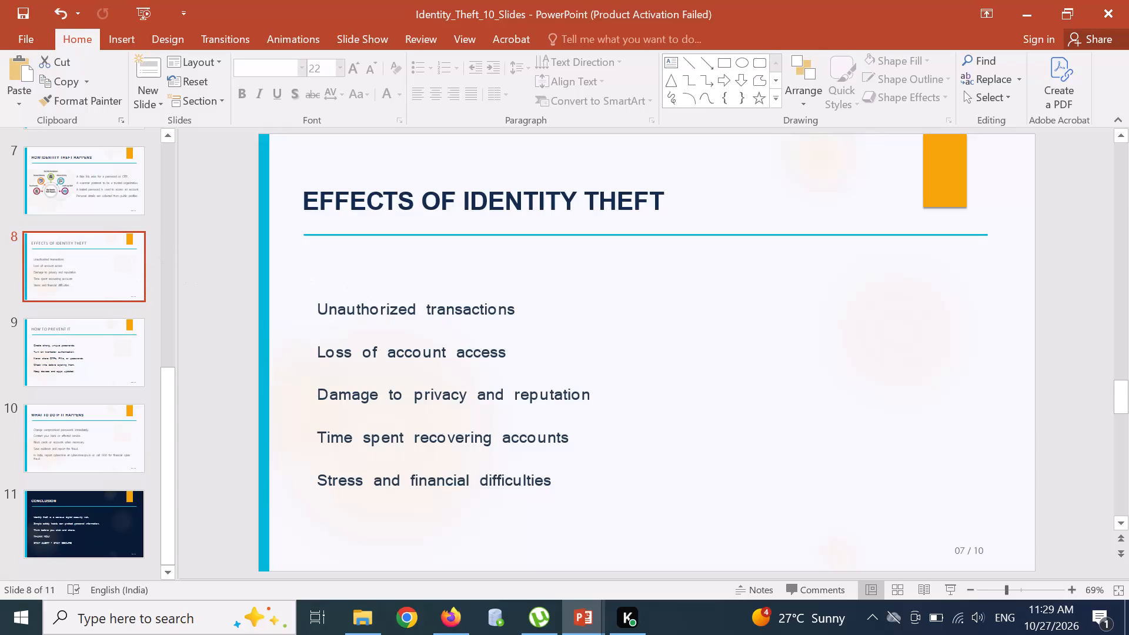
# Copy the full title text "EFFECTS OF IDENTITY THEFT" from slide 8.
pyautogui.click(659, 206)
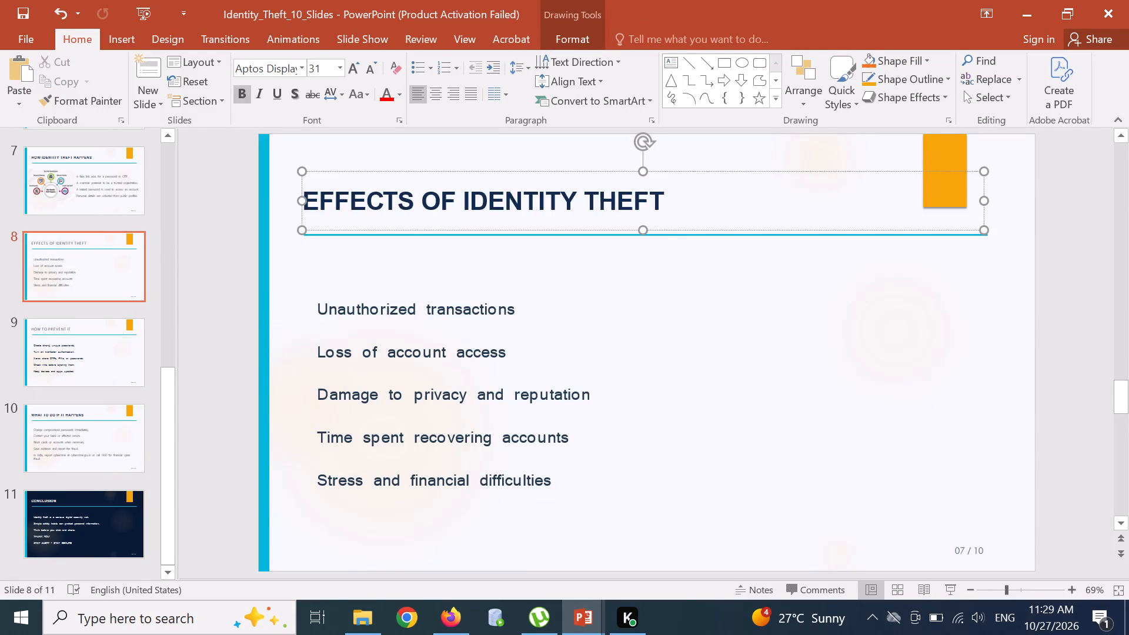
pyautogui.moveTo(659, 206); pyautogui.dragTo(653, 206)
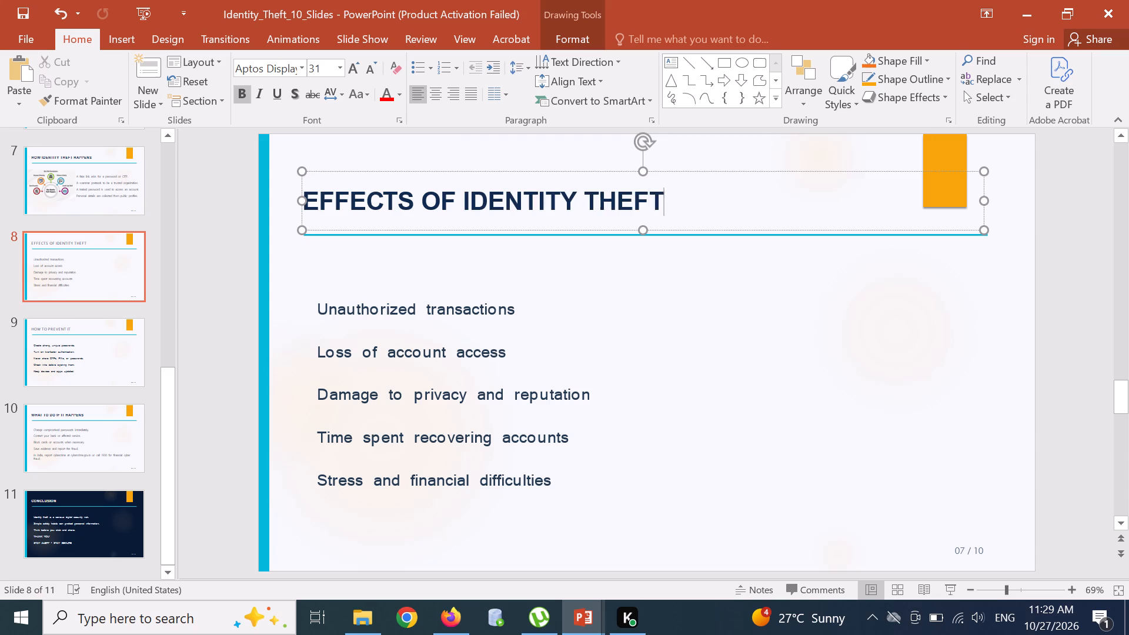
pyautogui.moveTo(653, 206); pyautogui.dragTo(330, 186)
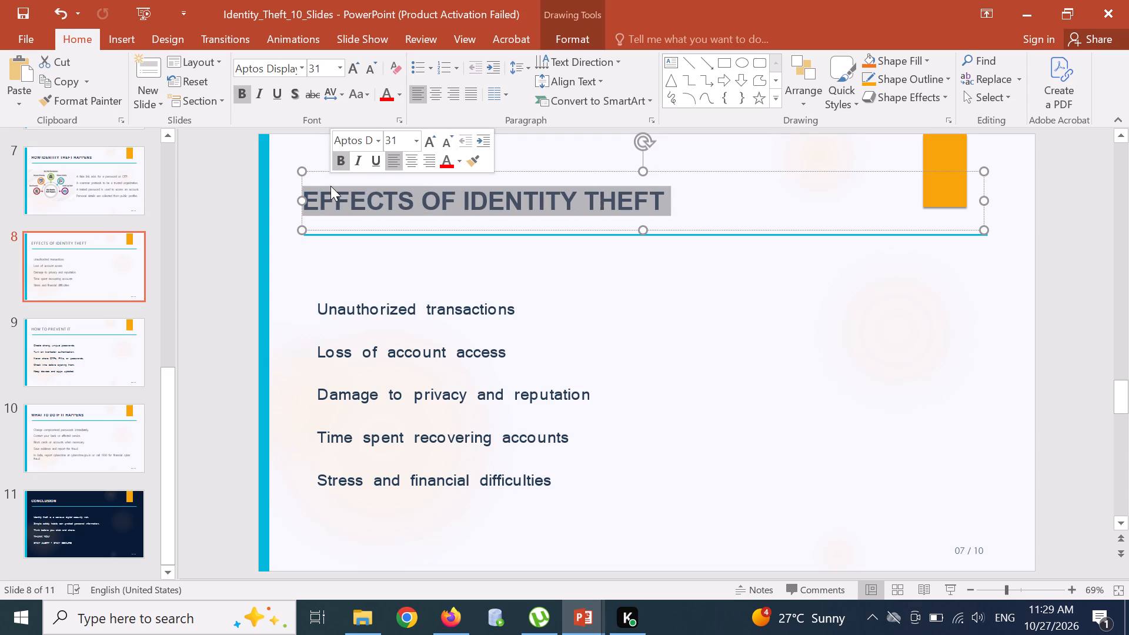
pyautogui.hotkey('ctrl', 'c')
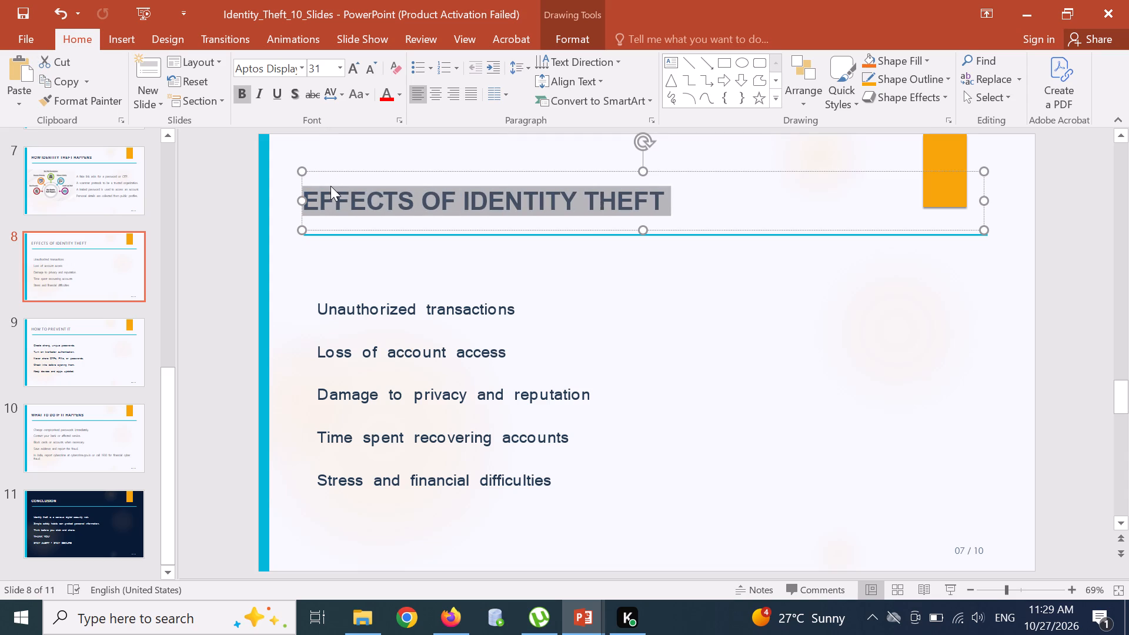
# Switch to Firefox and clear the previous query from the Google Images search to make room for the copied title.
pyautogui.hotkey('alt', 'Tab')
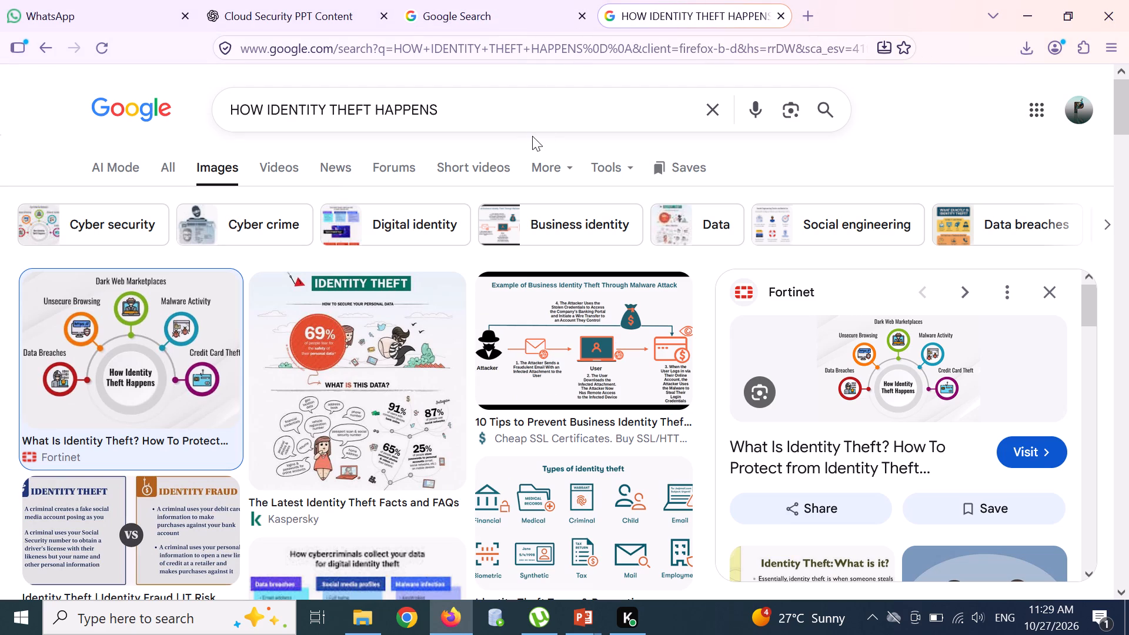
pyautogui.click(542, 122)
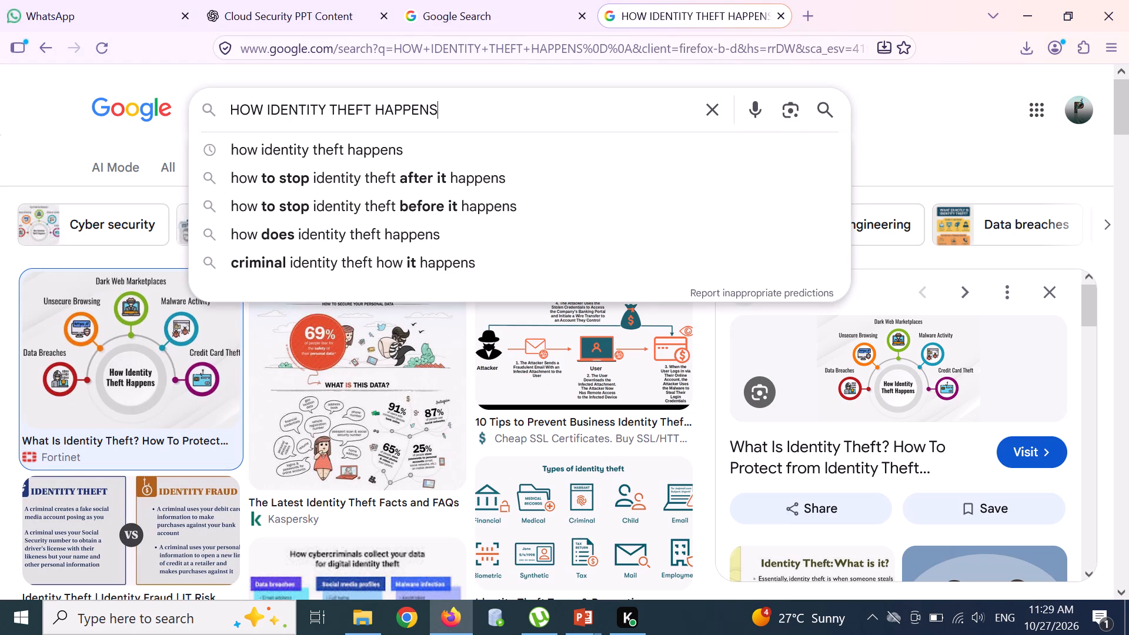
pyautogui.click(712, 105)
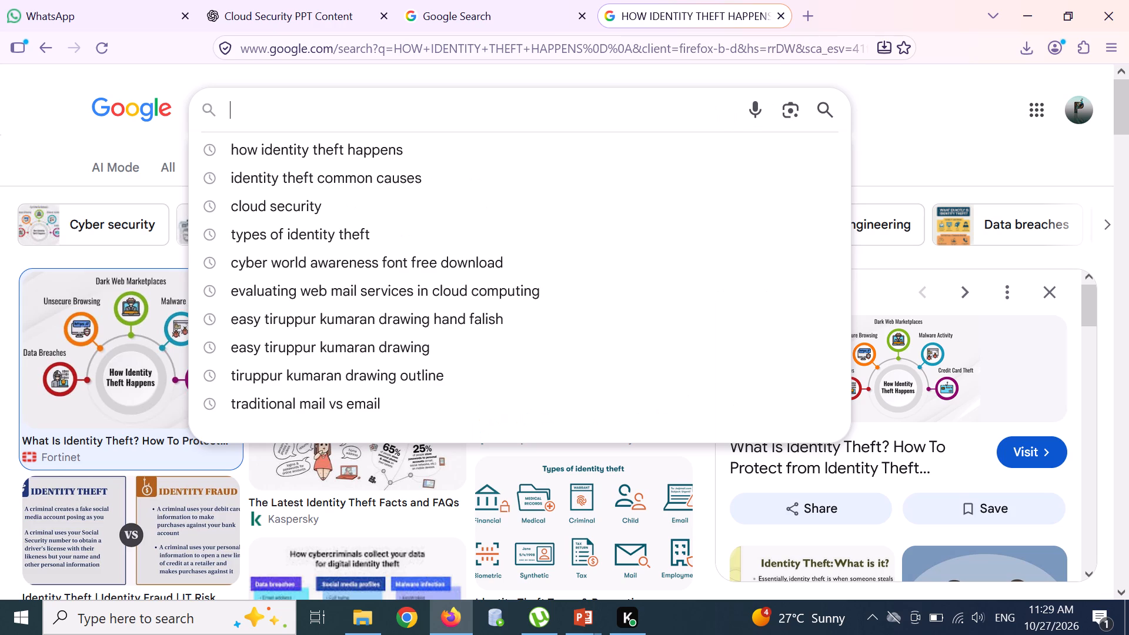
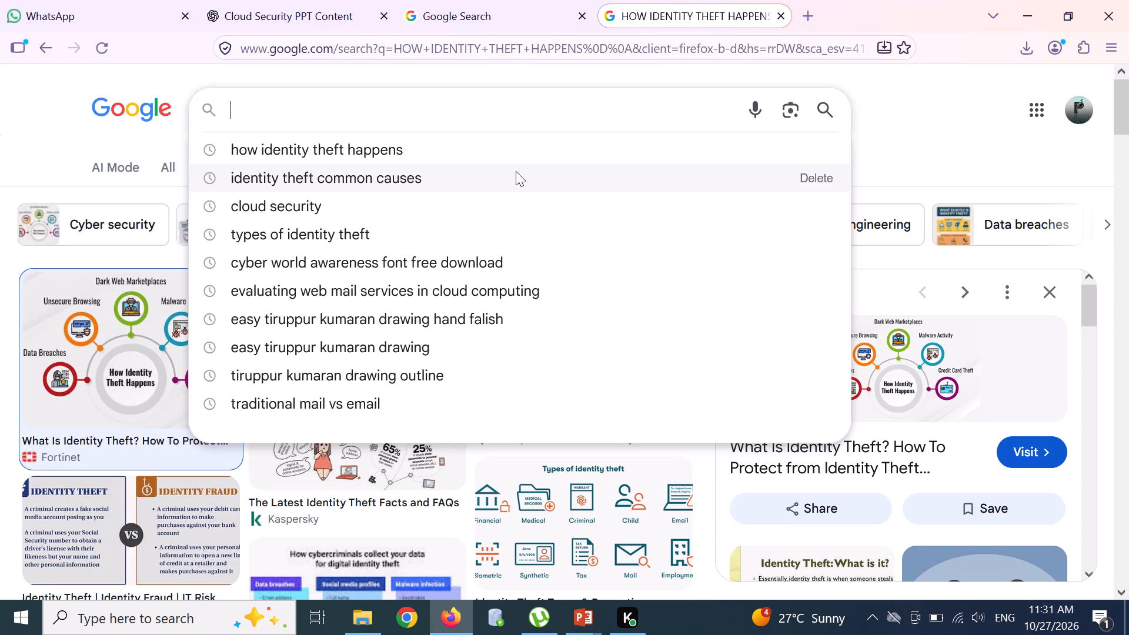
# Enter the copied title "EFFECTS OF IDENTITY THEFT" as the Google Images search query.
pyautogui.hotkey('ctrl', 'v')
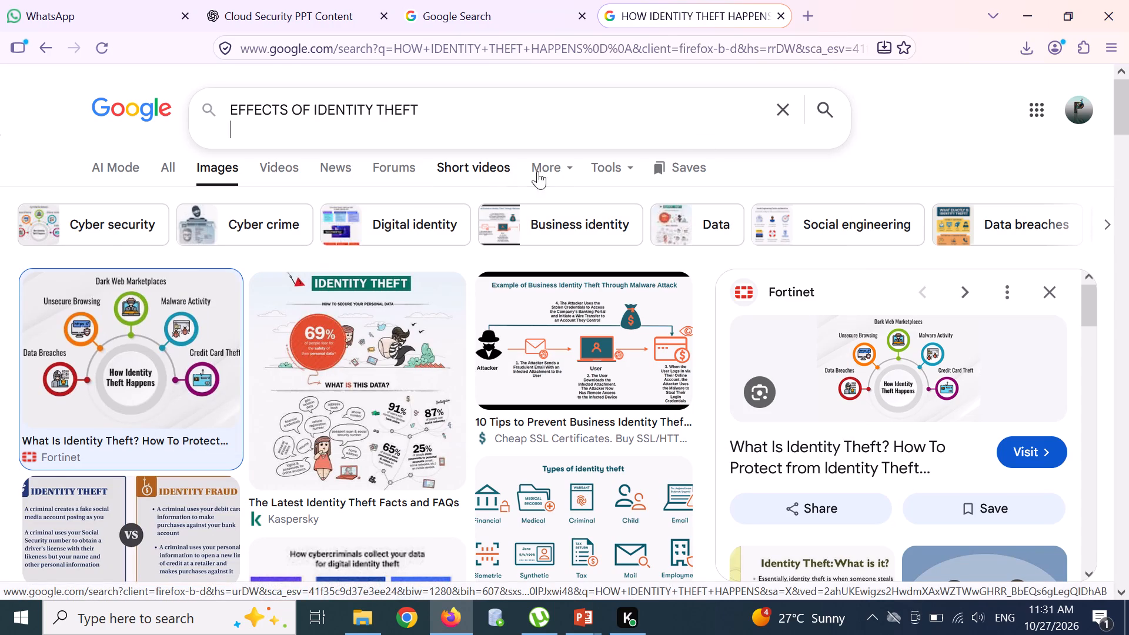
# Run the Google Images search for "EFFECTS OF IDENTITY THEFT".
pyautogui.click(686, 102)
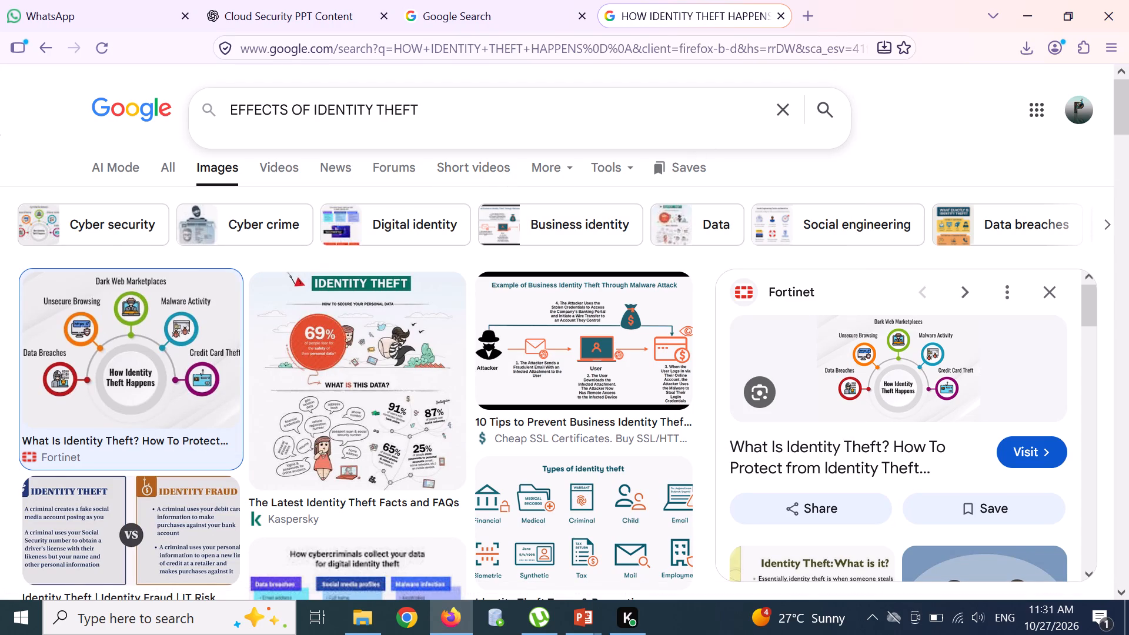
pyautogui.press('Return')
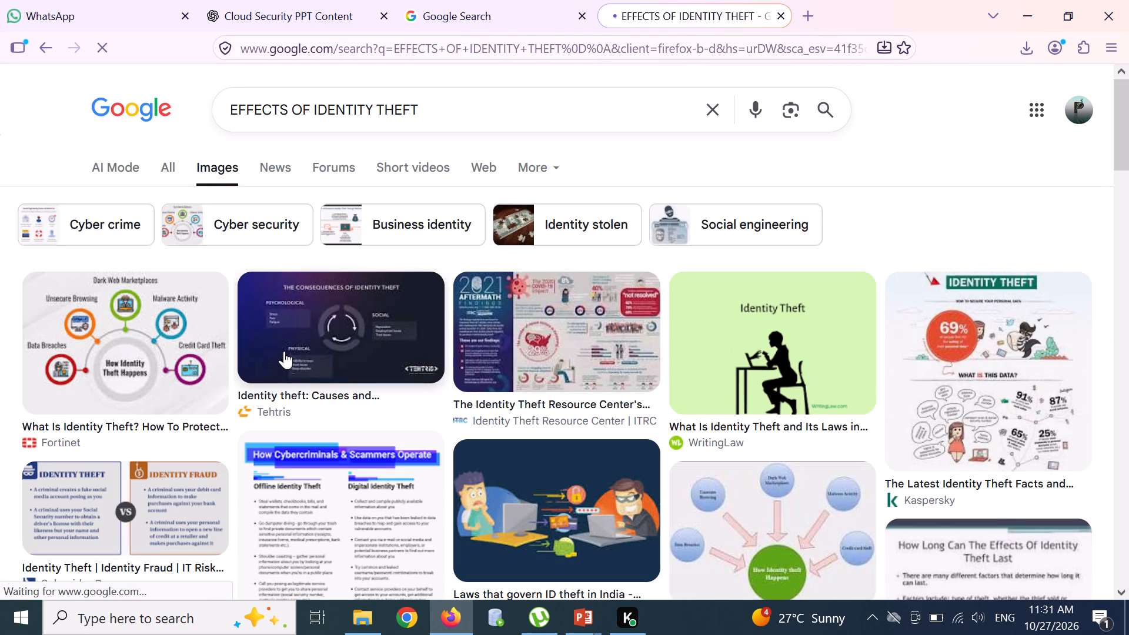
# Copy the hooded hacker image with the laptop from the LinkedIn result "Unpacking the Devastating Impact of Identity Theft on Businesses".
pyautogui.scroll(-5, 654, 376)
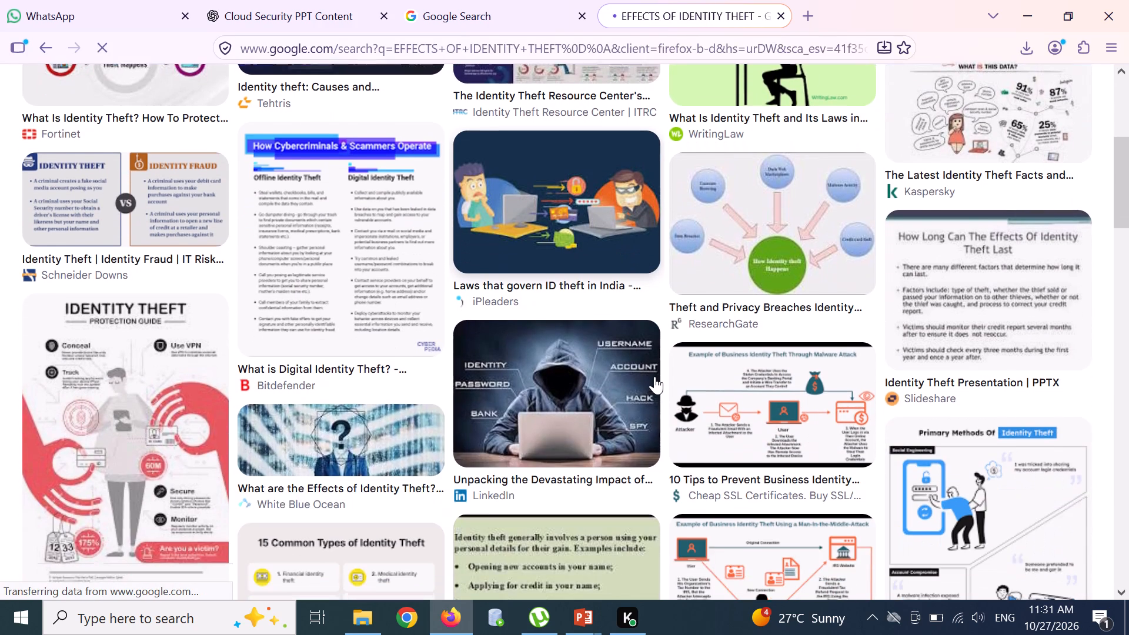
pyautogui.scroll(-2, 654, 376)
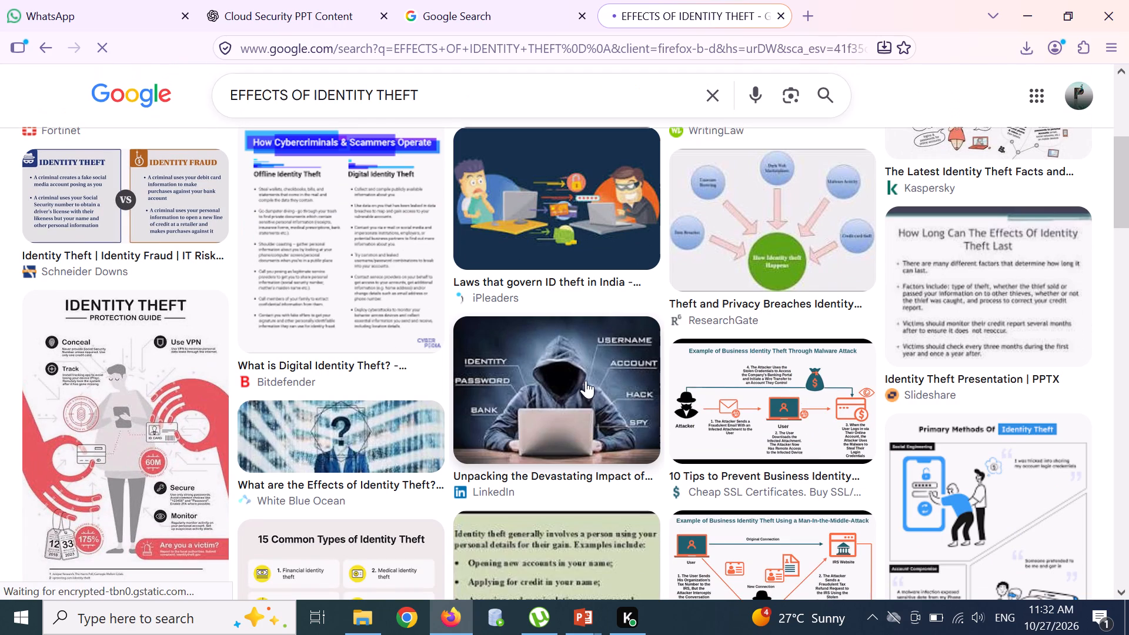
pyautogui.click(584, 380)
pyautogui.rightClick(584, 380)
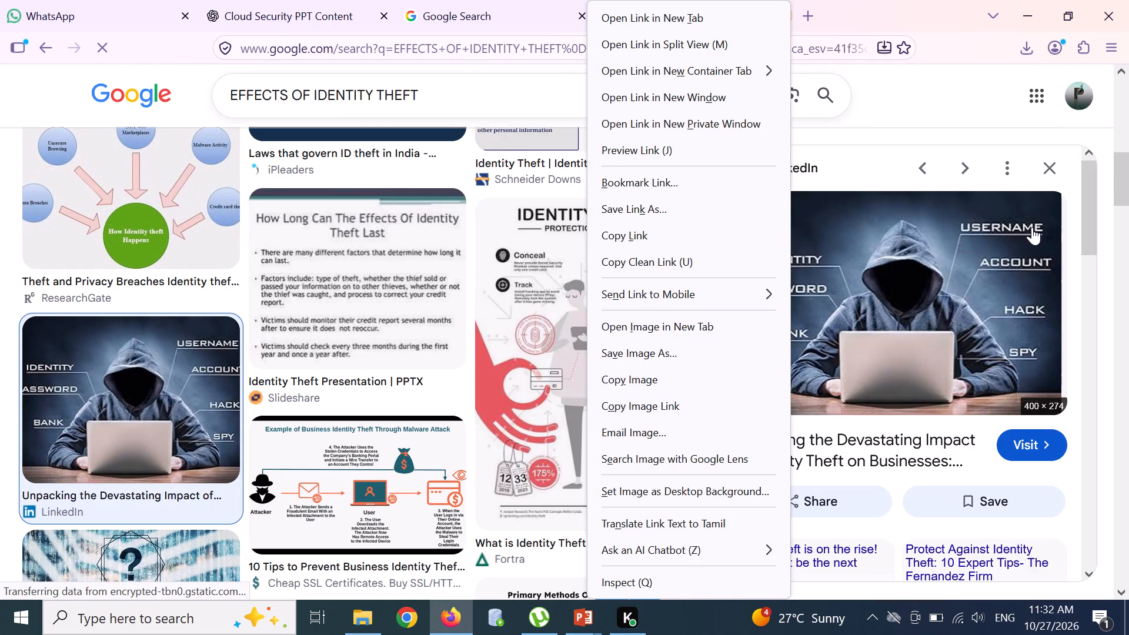
pyautogui.click(947, 300)
pyautogui.rightClick(947, 300)
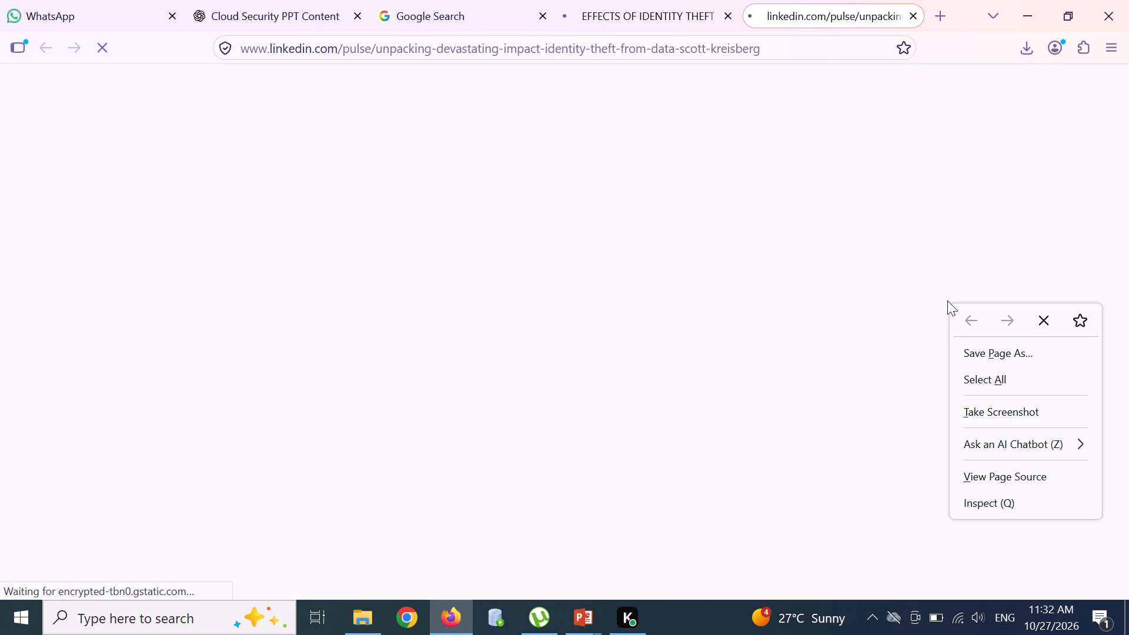
pyautogui.click(911, 16)
pyautogui.rightClick(915, 297)
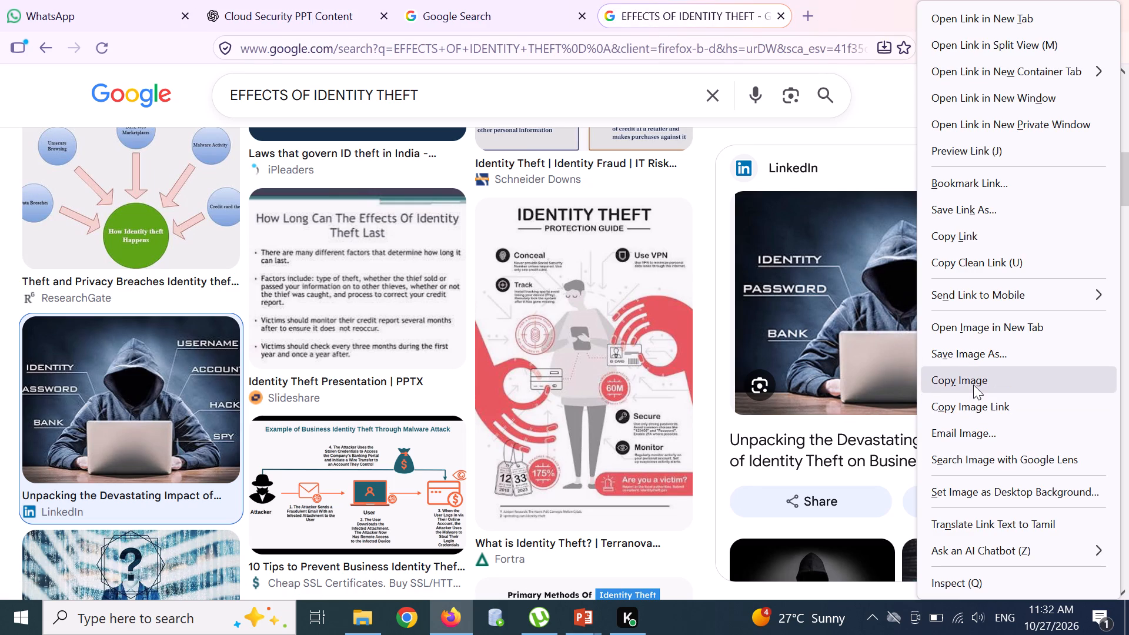
pyautogui.click(973, 385)
# Switch to the Identity_Theft_10_Slides presentation in PowerPoint, paste the copied image on slide 8 and place it beside the bullet list.
pyautogui.hotkey('alt', 'Tab')
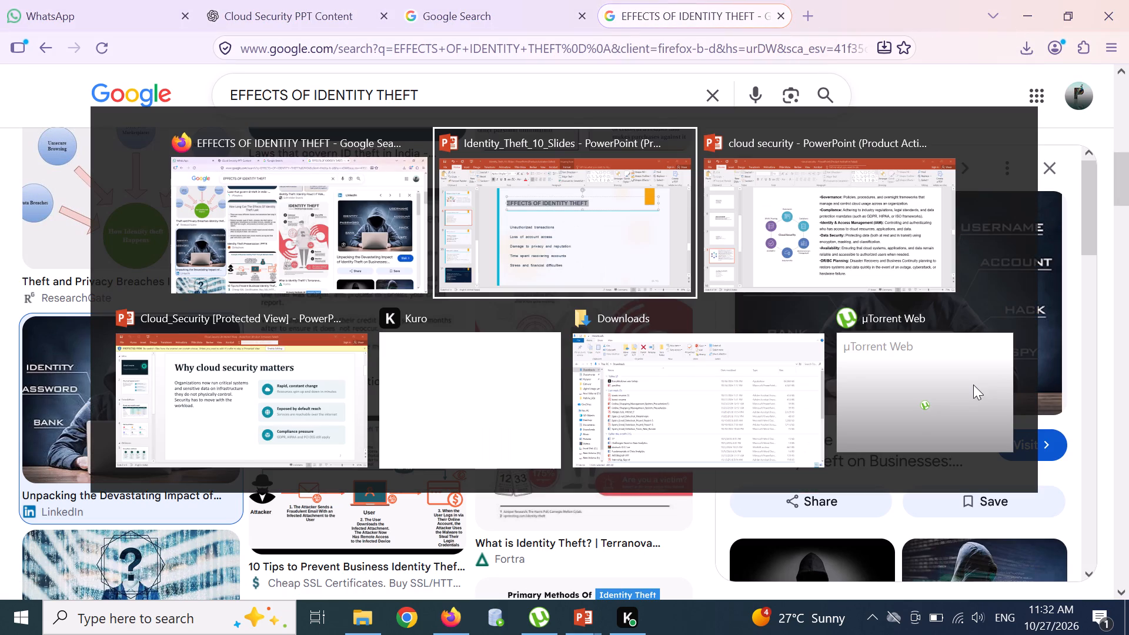
pyautogui.click(744, 330)
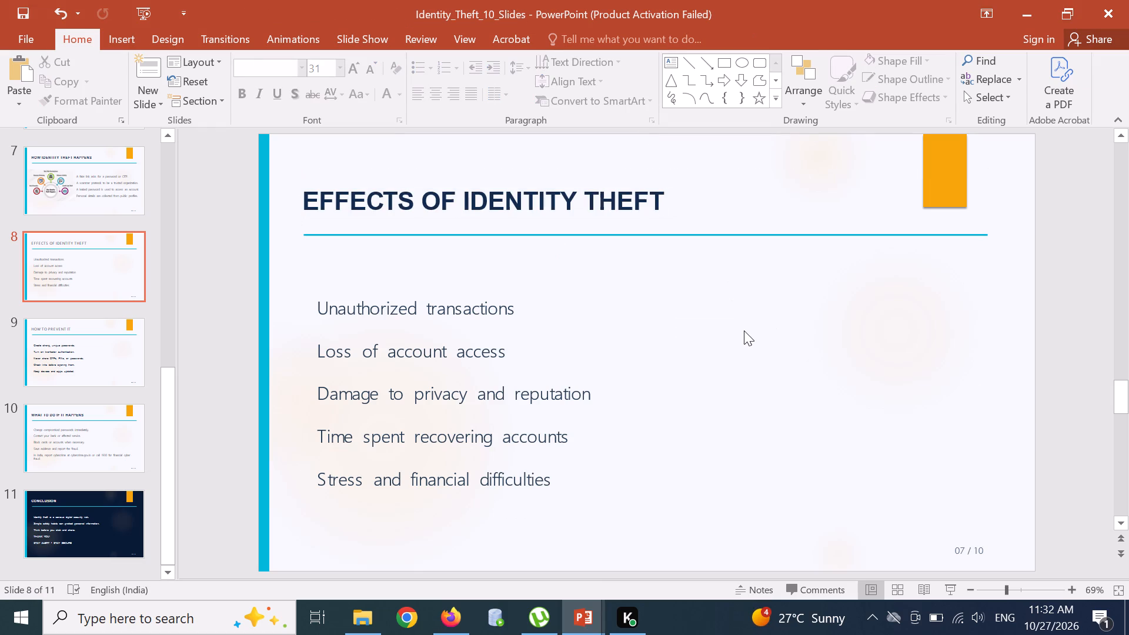
pyautogui.hotkey('ctrl', 'v')
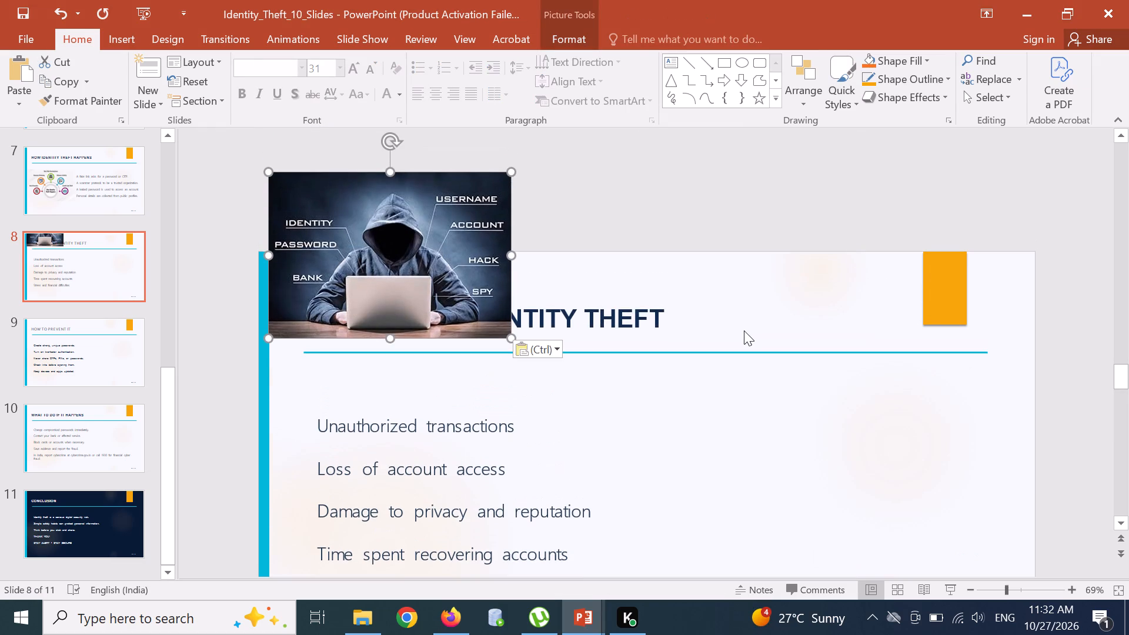
pyautogui.moveTo(405, 248); pyautogui.dragTo(640, 438)
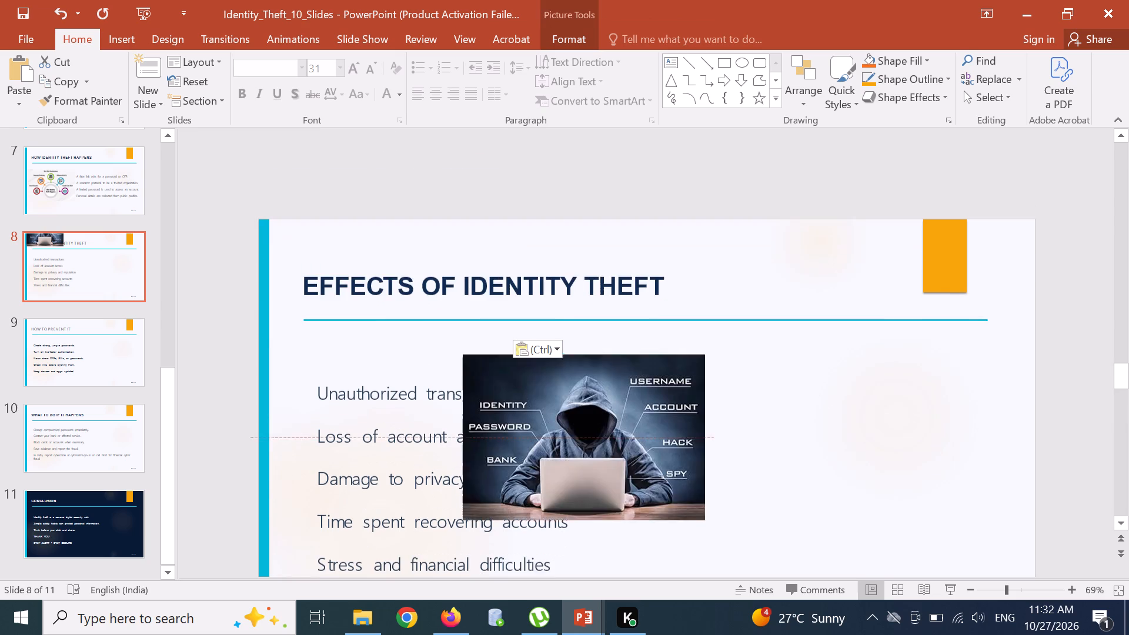
pyautogui.moveTo(640, 438); pyautogui.dragTo(791, 468)
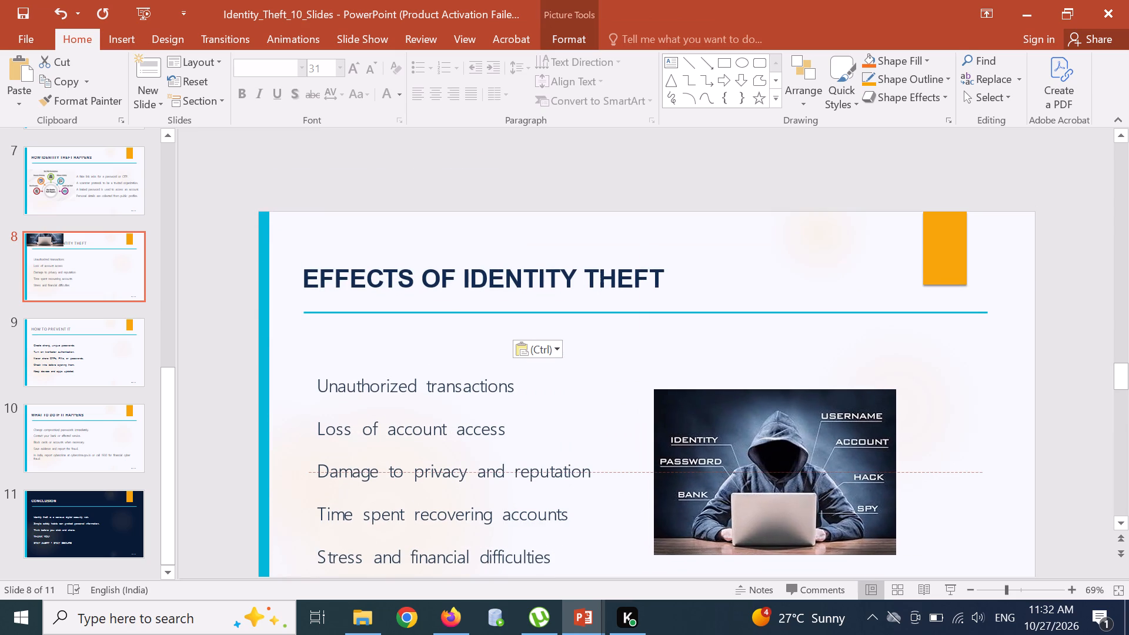
# In PowerPoint, nudge the hooded hacker picture into place beside slide 8's bullet list and stretch its bottom edge downward.
pyautogui.moveTo(791, 468); pyautogui.dragTo(796, 469)
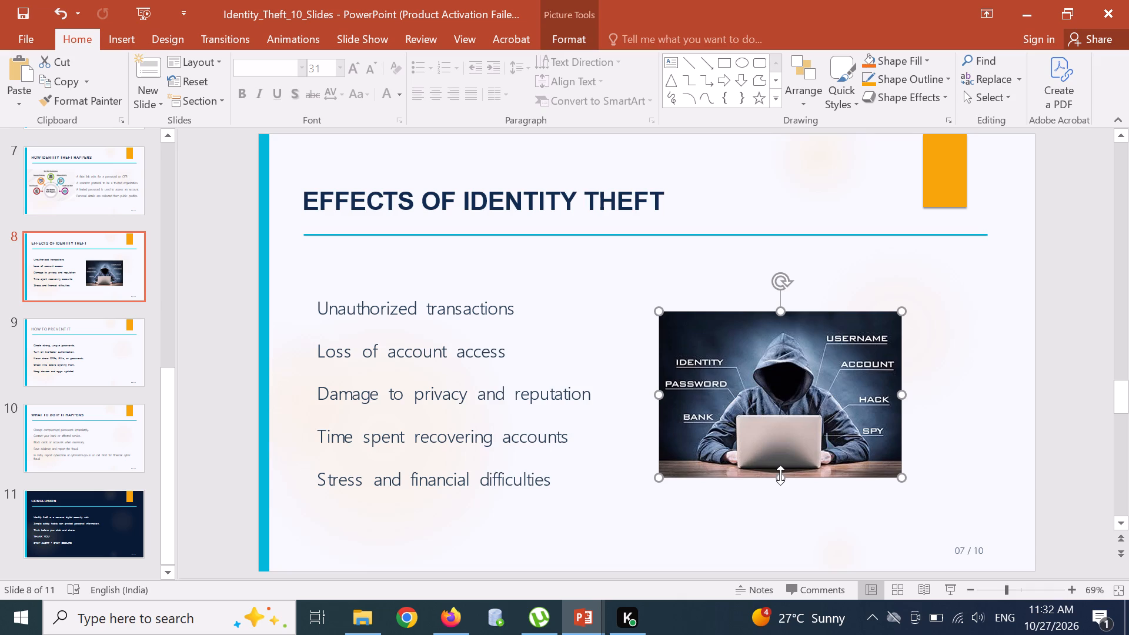
pyautogui.moveTo(780, 475); pyautogui.dragTo(780, 477)
pyautogui.moveTo(780, 477); pyautogui.dragTo(764, 529)
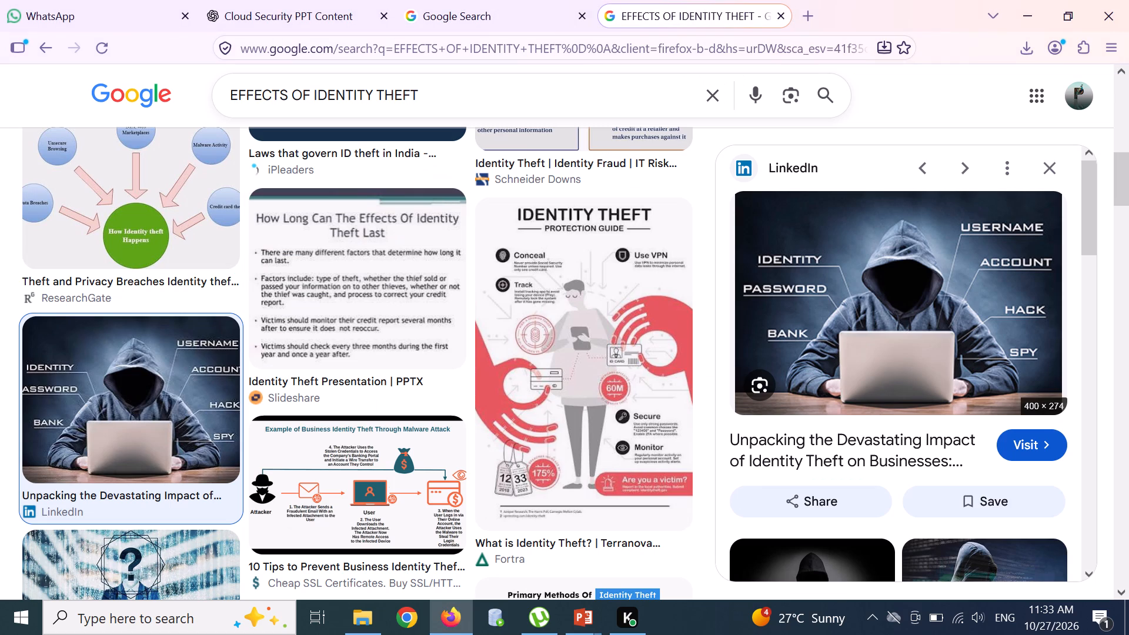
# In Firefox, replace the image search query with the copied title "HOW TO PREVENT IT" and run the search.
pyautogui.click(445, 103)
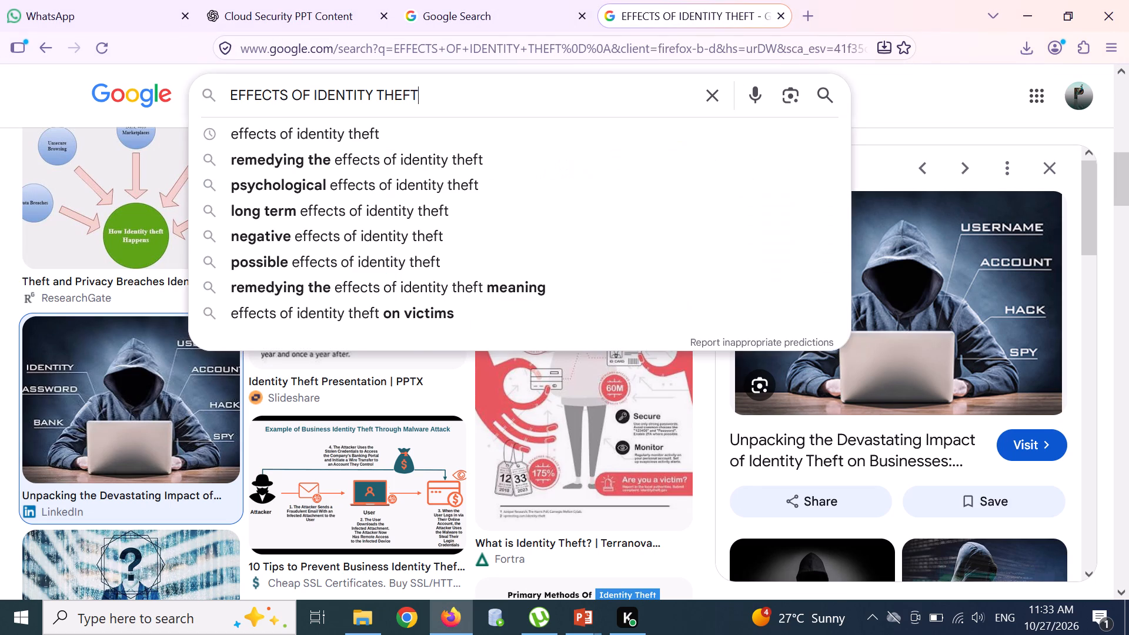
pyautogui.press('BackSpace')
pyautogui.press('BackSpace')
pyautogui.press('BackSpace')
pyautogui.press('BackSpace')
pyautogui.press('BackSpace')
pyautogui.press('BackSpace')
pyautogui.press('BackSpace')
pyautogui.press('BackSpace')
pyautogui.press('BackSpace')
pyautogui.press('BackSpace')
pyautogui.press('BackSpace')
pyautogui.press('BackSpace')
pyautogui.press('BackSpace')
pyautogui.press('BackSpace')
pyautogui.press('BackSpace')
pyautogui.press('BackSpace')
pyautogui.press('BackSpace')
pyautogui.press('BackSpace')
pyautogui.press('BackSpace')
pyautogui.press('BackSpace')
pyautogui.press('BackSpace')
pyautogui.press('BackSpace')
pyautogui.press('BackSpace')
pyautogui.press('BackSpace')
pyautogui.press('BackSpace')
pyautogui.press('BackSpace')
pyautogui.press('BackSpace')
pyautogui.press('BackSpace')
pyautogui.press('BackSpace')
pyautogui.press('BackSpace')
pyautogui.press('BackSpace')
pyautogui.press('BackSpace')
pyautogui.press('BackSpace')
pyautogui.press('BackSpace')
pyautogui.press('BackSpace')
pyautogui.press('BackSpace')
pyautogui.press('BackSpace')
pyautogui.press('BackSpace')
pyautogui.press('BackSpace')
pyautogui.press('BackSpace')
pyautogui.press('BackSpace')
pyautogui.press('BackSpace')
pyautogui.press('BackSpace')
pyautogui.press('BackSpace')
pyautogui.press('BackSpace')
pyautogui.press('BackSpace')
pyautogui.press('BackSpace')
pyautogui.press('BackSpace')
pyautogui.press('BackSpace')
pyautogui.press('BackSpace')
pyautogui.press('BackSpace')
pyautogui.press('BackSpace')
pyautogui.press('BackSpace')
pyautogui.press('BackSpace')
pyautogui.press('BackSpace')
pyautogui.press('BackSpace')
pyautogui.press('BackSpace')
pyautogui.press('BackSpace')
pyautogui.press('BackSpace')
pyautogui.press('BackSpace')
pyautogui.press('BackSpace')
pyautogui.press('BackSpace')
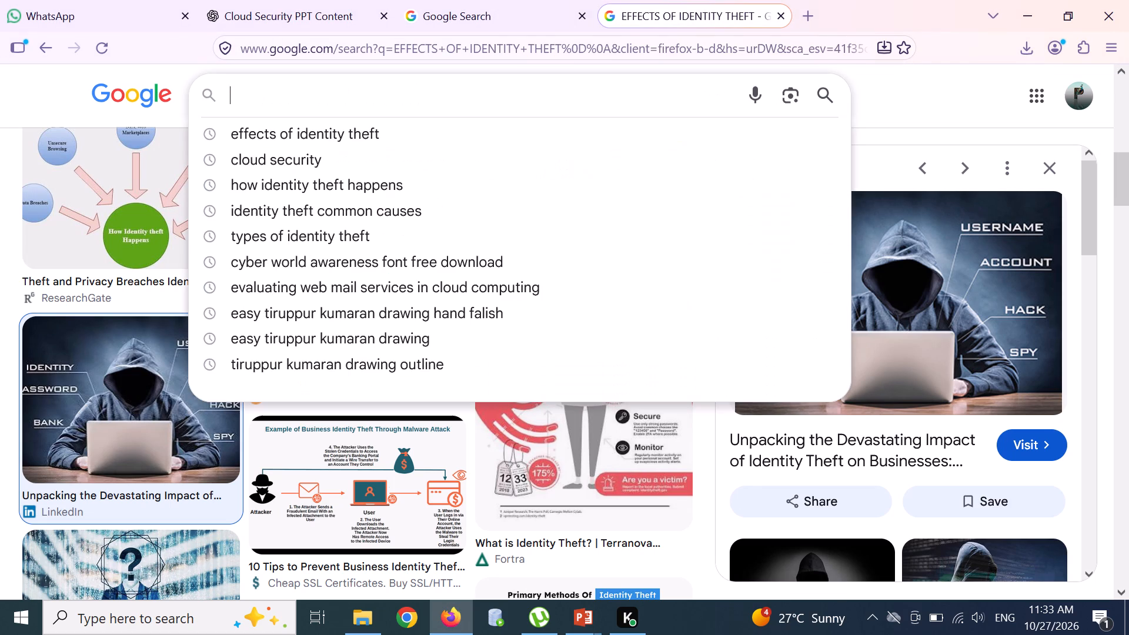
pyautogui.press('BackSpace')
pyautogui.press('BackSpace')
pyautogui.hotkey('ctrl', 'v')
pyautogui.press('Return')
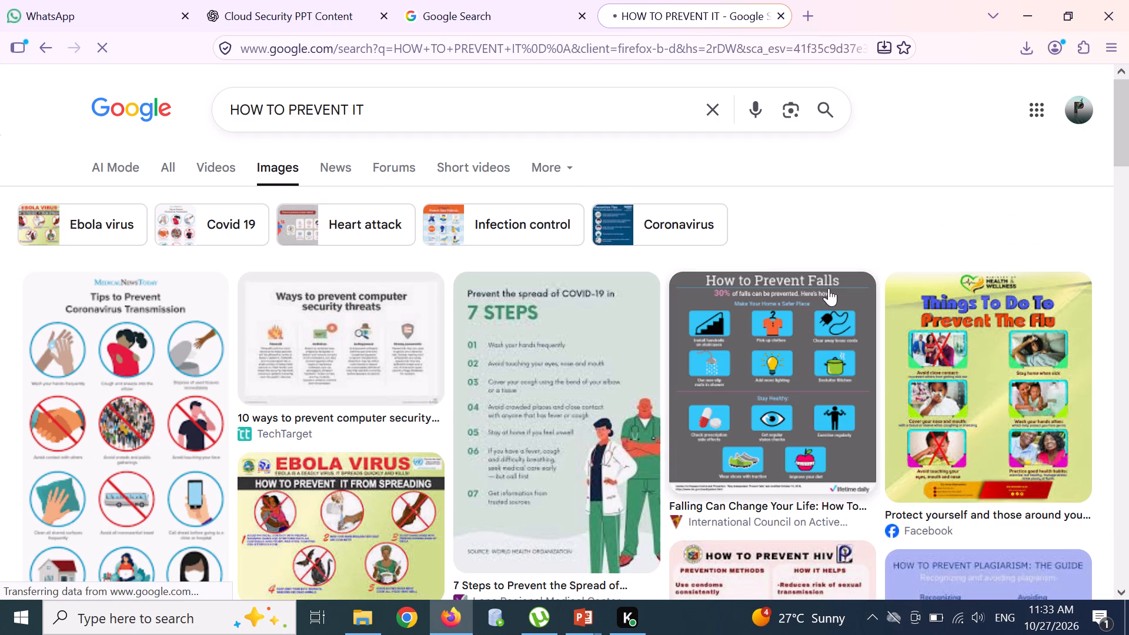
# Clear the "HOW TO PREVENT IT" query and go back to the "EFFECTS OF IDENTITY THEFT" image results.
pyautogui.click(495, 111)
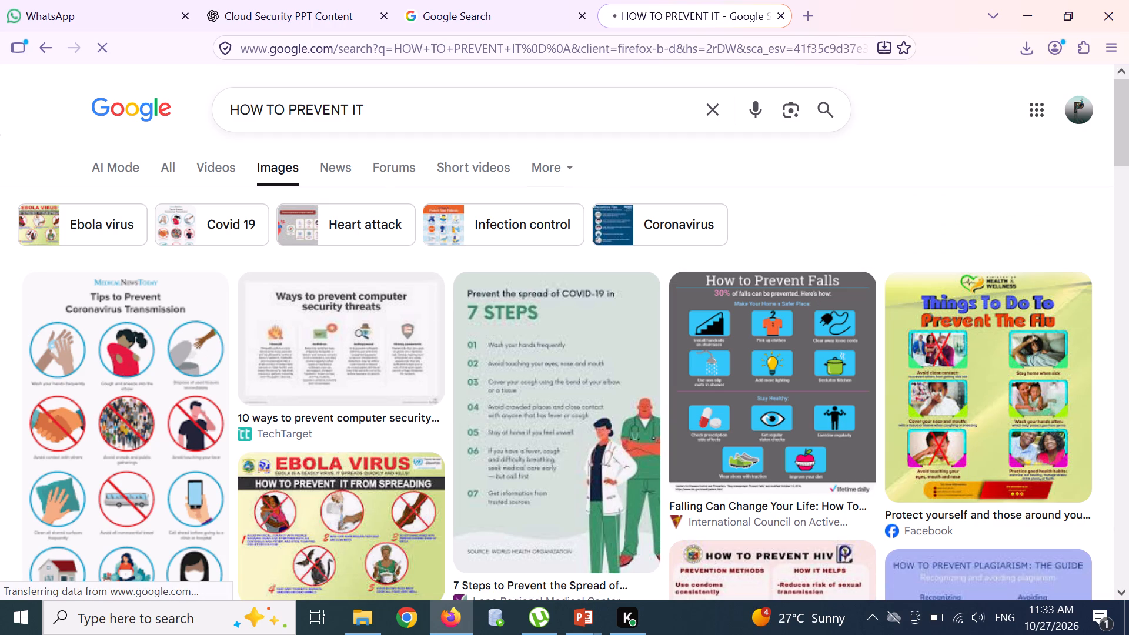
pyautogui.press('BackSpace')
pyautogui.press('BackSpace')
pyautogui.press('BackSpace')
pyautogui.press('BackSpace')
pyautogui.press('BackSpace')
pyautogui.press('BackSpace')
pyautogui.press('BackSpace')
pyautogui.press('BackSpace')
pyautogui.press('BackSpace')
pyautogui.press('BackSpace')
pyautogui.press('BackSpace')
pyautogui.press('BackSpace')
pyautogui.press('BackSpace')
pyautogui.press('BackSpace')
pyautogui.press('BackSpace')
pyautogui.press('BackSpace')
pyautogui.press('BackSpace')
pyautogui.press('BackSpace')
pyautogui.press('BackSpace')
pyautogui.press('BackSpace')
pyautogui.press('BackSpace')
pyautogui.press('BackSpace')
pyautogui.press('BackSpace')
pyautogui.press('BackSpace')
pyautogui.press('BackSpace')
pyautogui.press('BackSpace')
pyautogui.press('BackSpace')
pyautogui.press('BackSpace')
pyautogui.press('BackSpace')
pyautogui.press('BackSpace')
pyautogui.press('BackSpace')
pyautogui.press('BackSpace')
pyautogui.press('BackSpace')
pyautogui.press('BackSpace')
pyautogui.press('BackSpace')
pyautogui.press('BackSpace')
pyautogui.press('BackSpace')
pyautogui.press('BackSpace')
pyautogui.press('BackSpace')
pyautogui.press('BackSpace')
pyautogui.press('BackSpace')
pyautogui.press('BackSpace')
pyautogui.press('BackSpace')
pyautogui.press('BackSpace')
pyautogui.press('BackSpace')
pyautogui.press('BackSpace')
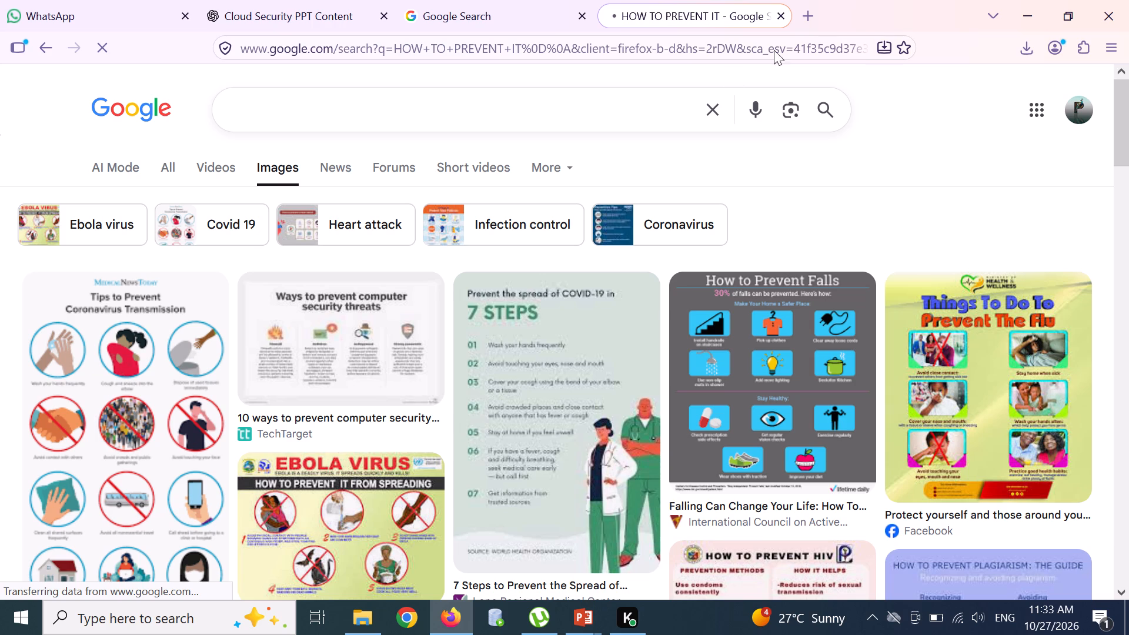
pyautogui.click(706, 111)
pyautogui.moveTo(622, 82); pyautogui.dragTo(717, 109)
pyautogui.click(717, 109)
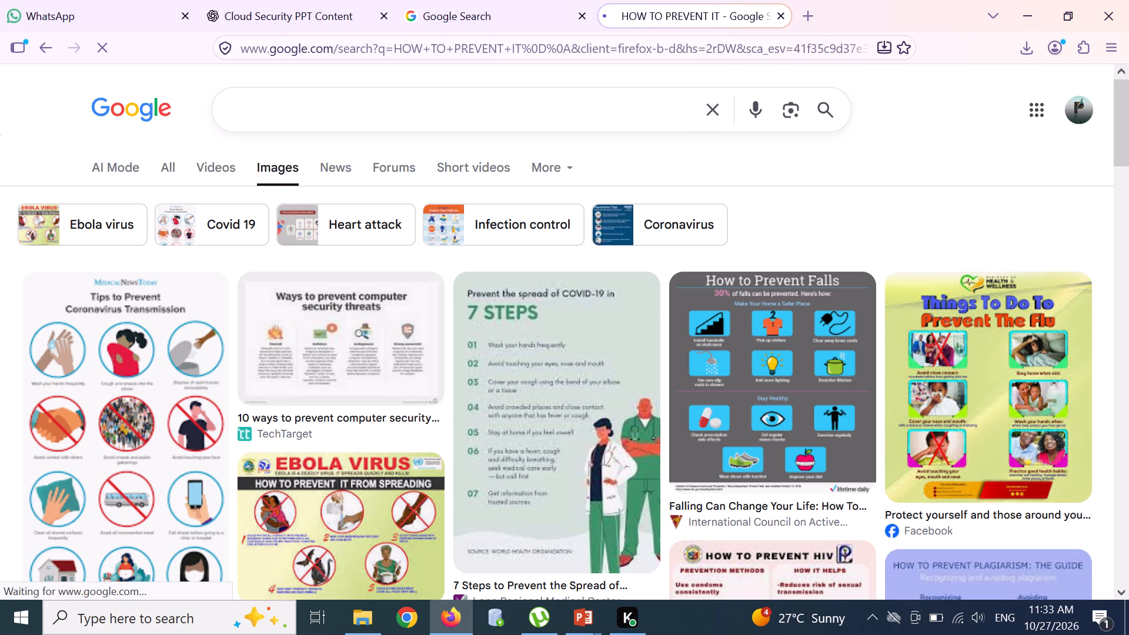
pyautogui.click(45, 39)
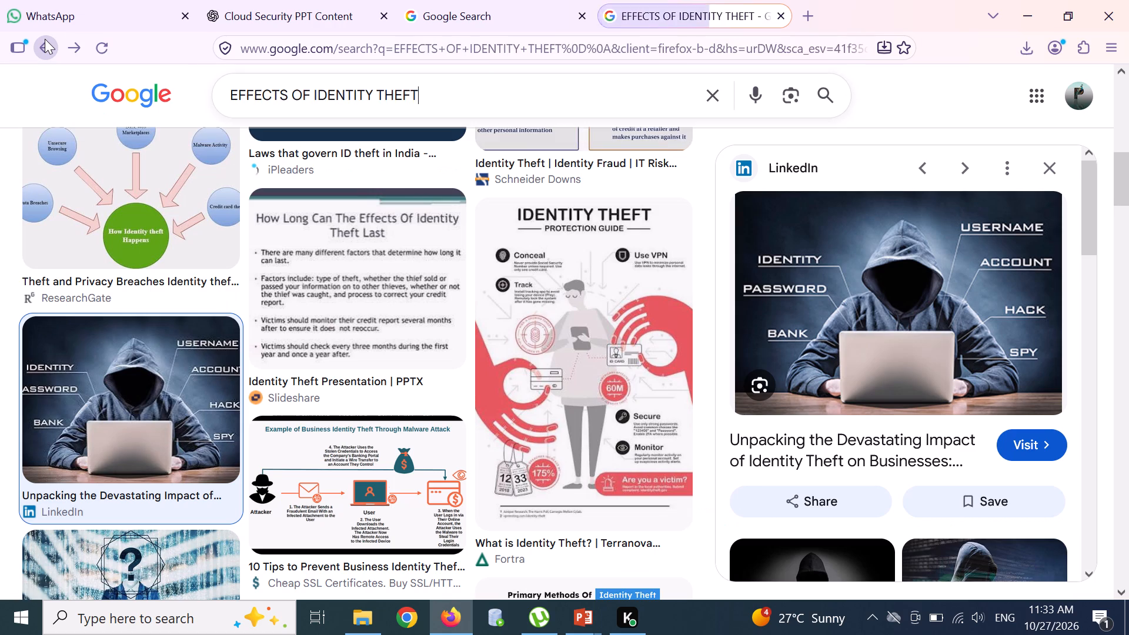
# Remove the words "EFFECTS OF" from the image search query, keeping "IDENTITY THEFT".
pyautogui.click(514, 87)
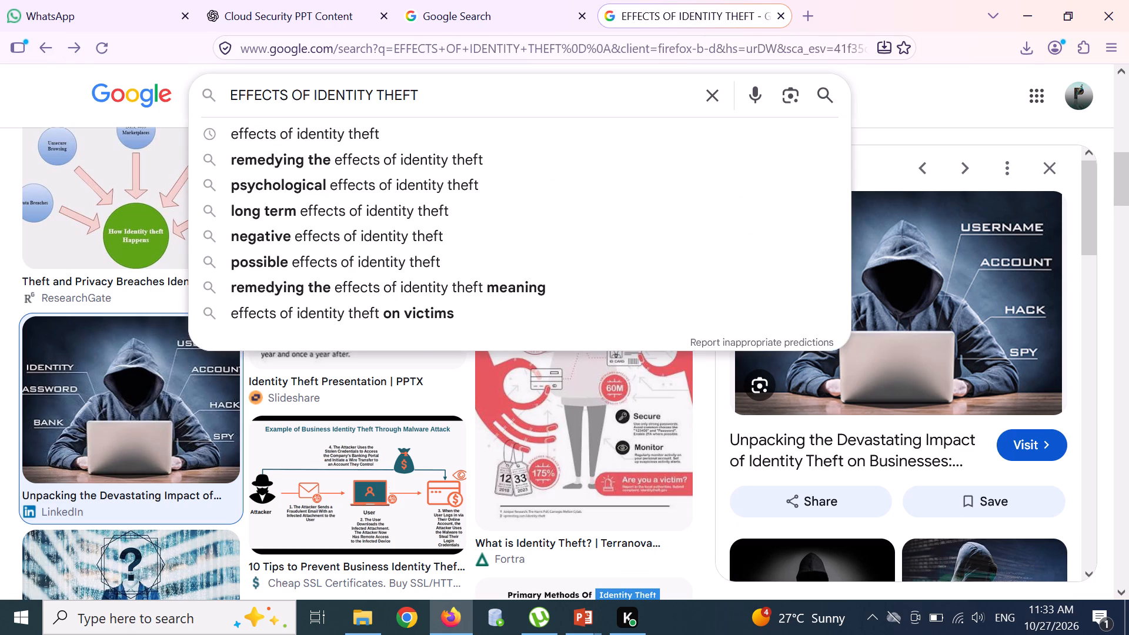
pyautogui.press('Left')
pyautogui.press('Left')
pyautogui.press('Left')
pyautogui.press('Left')
pyautogui.press('Left')
pyautogui.press('Left')
pyautogui.press('Left')
pyautogui.press('Left')
pyautogui.press('Left')
pyautogui.press('Left')
pyautogui.press('Left')
pyautogui.press('Left')
pyautogui.press('Left')
pyautogui.press('Left')
pyautogui.press('Left')
pyautogui.press('Left')
pyautogui.press('Left')
pyautogui.press('Left')
pyautogui.press('Right')
pyautogui.press('Right')
pyautogui.press('BackSpace')
pyautogui.press('BackSpace')
pyautogui.press('BackSpace')
pyautogui.press('BackSpace')
pyautogui.press('BackSpace')
pyautogui.press('BackSpace')
pyautogui.press('BackSpace')
pyautogui.press('BackSpace')
pyautogui.press('BackSpace')
pyautogui.press('BackSpace')
pyautogui.press('BackSpace')
pyautogui.press('BackSpace')
pyautogui.press('BackSpace')
pyautogui.press('BackSpace')
pyautogui.press('BackSpace')
pyautogui.press('BackSpace')
pyautogui.press('BackSpace')
pyautogui.press('BackSpace')
pyautogui.press('BackSpace')
pyautogui.press('BackSpace')
pyautogui.press('BackSpace')
pyautogui.press('BackSpace')
pyautogui.press('BackSpace')
pyautogui.press('BackSpace')
pyautogui.press('BackSpace')
pyautogui.press('BackSpace')
pyautogui.press('BackSpace')
pyautogui.press('BackSpace')
pyautogui.press('BackSpace')
pyautogui.press('BackSpace')
pyautogui.press('BackSpace')
pyautogui.press('BackSpace')
pyautogui.press('BackSpace')
pyautogui.press('BackSpace')
pyautogui.press('BackSpace')
pyautogui.press('BackSpace')
pyautogui.press('BackSpace')
pyautogui.press('BackSpace')
pyautogui.press('BackSpace')
pyautogui.press('BackSpace')
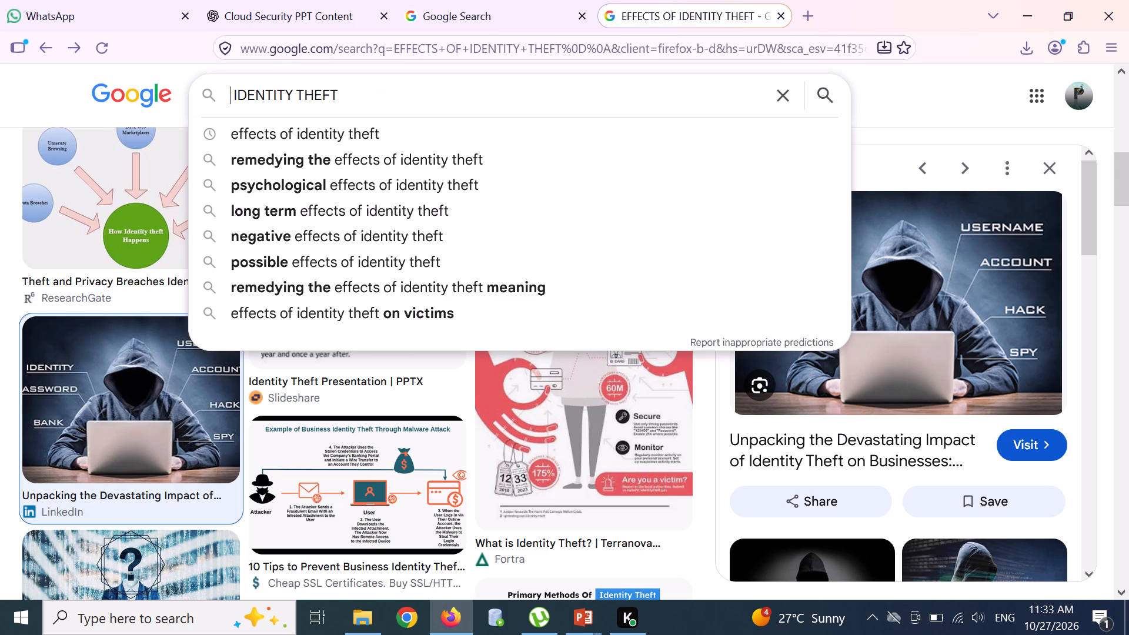
# Append the copied title "HOW TO PREVENT IT" after "IDENTITY THEFT" in the query and run the image search.
pyautogui.press('Right')
pyautogui.press('Right')
pyautogui.press('Right')
pyautogui.press('Right')
pyautogui.press('Right')
pyautogui.press('Right')
pyautogui.press('Right')
pyautogui.press('Right')
pyautogui.press('Right')
pyautogui.press('Right')
pyautogui.press('Right')
pyautogui.press('Right')
pyautogui.press('Right')
pyautogui.press('Right')
pyautogui.press('Right')
pyautogui.press('Right')
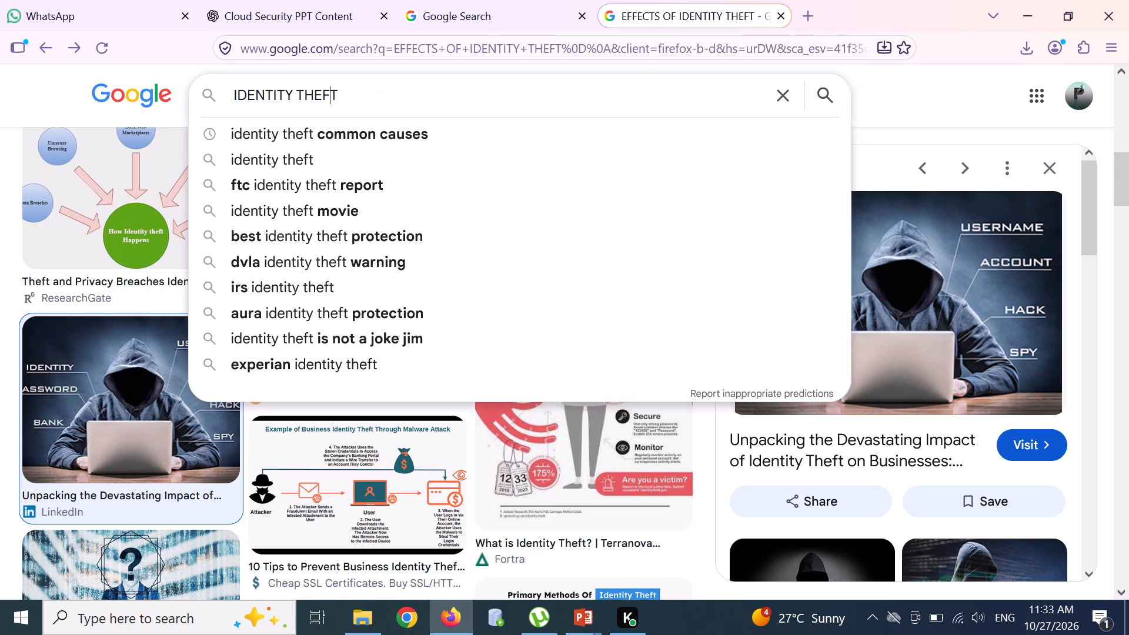
pyautogui.press('Right')
pyautogui.press('Right')
pyautogui.press('Right')
pyautogui.press('space')
pyautogui.hotkey('ctrl', 'v')
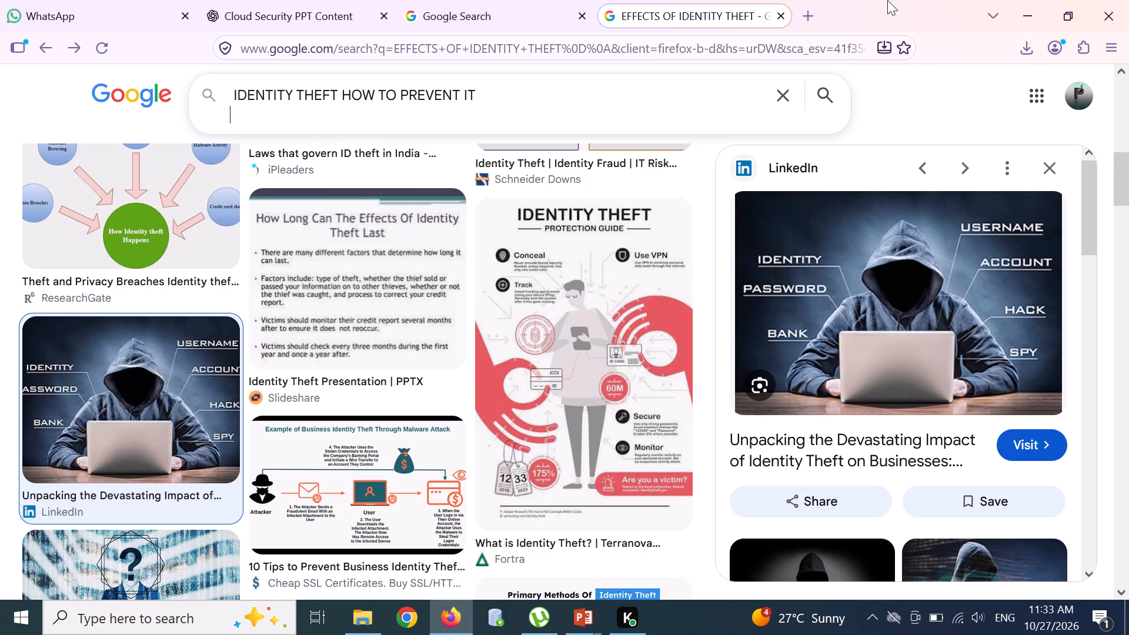
pyautogui.click(829, 109)
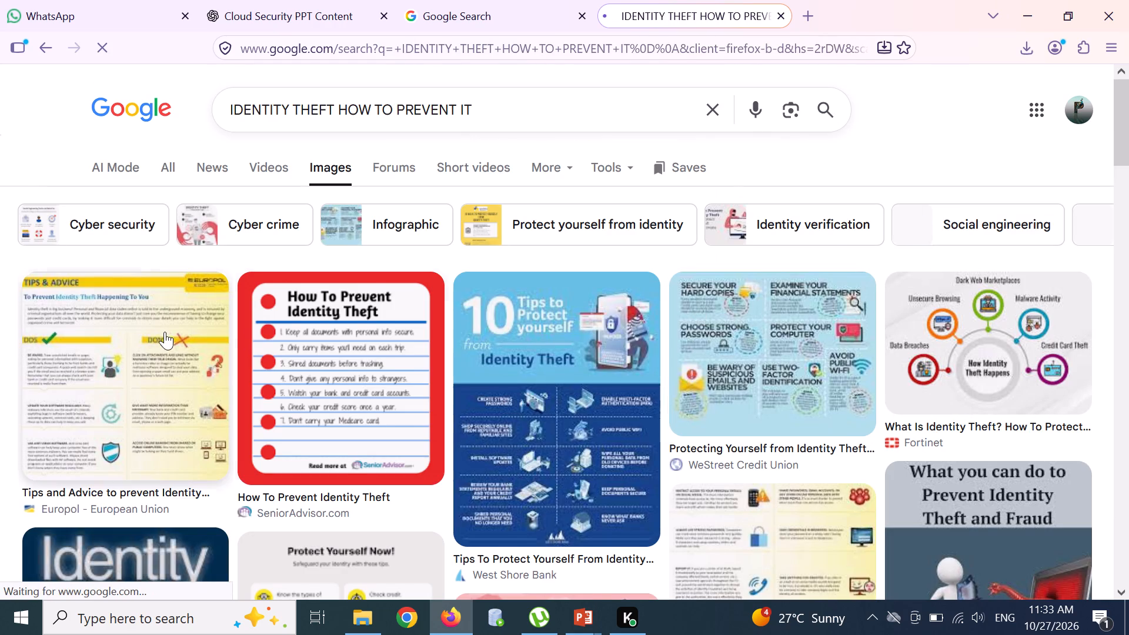
# Browse the "IDENTITY THEFT HOW TO PREVENT IT" image results for a picture suited to the How to Prevent It slide.
pyautogui.scroll(-5, 156, 331)
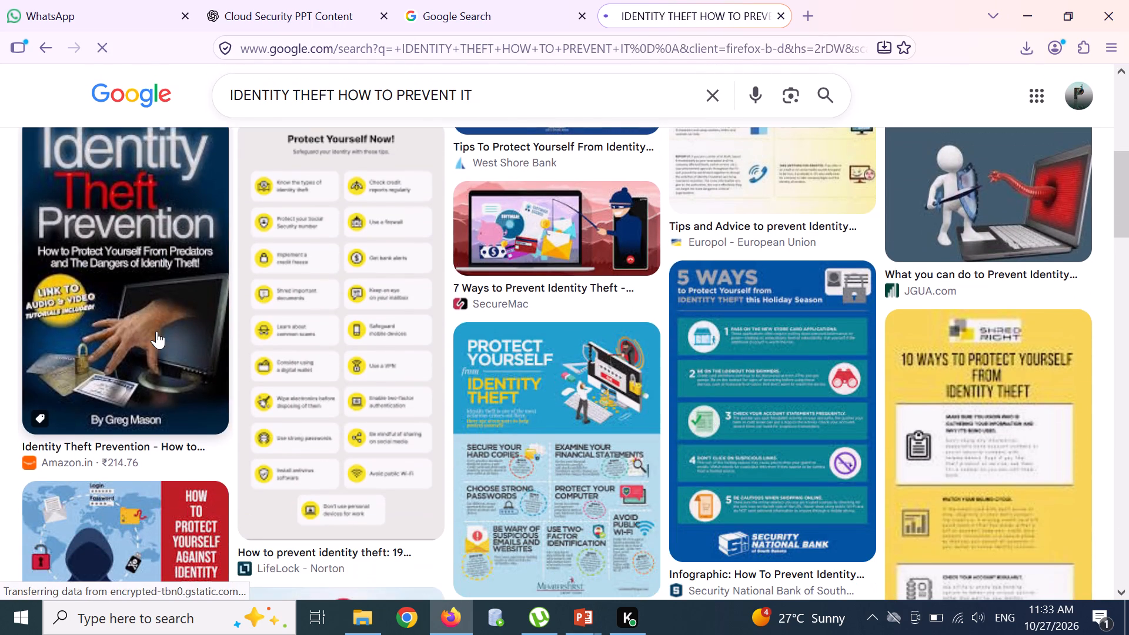
pyautogui.scroll(-1, 156, 331)
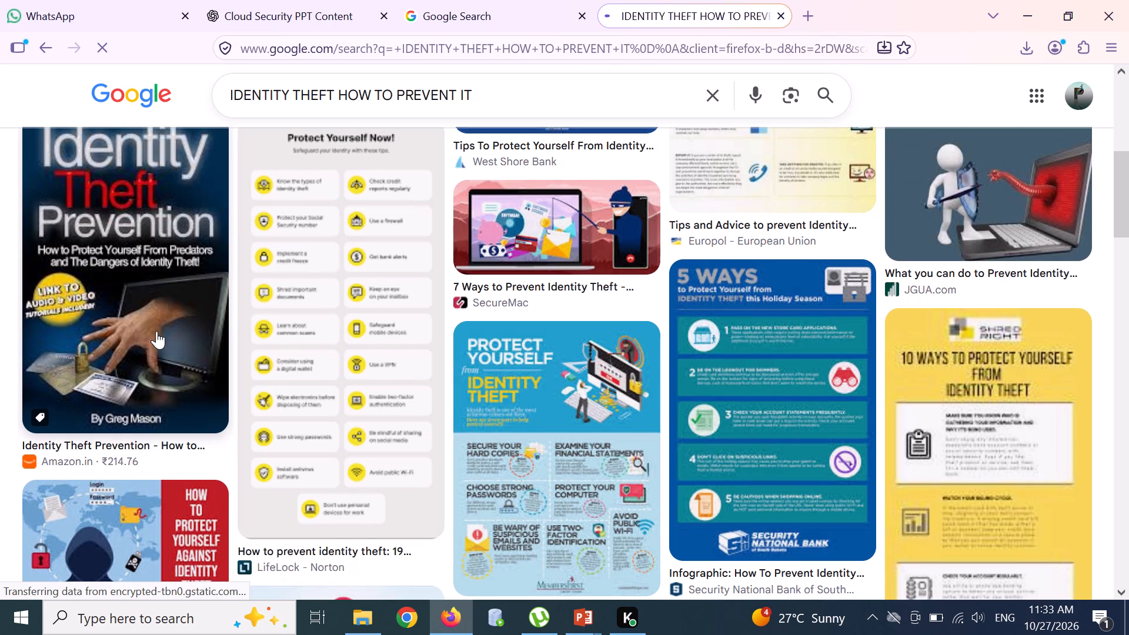
pyautogui.scroll(-2, 156, 331)
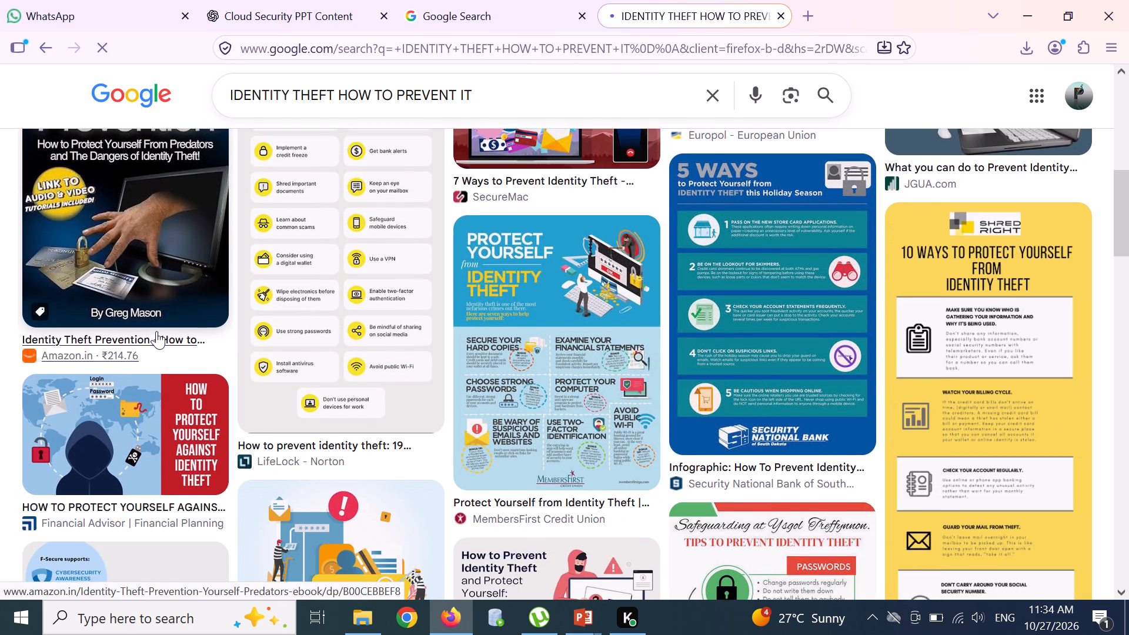
pyautogui.scroll(-2, 156, 331)
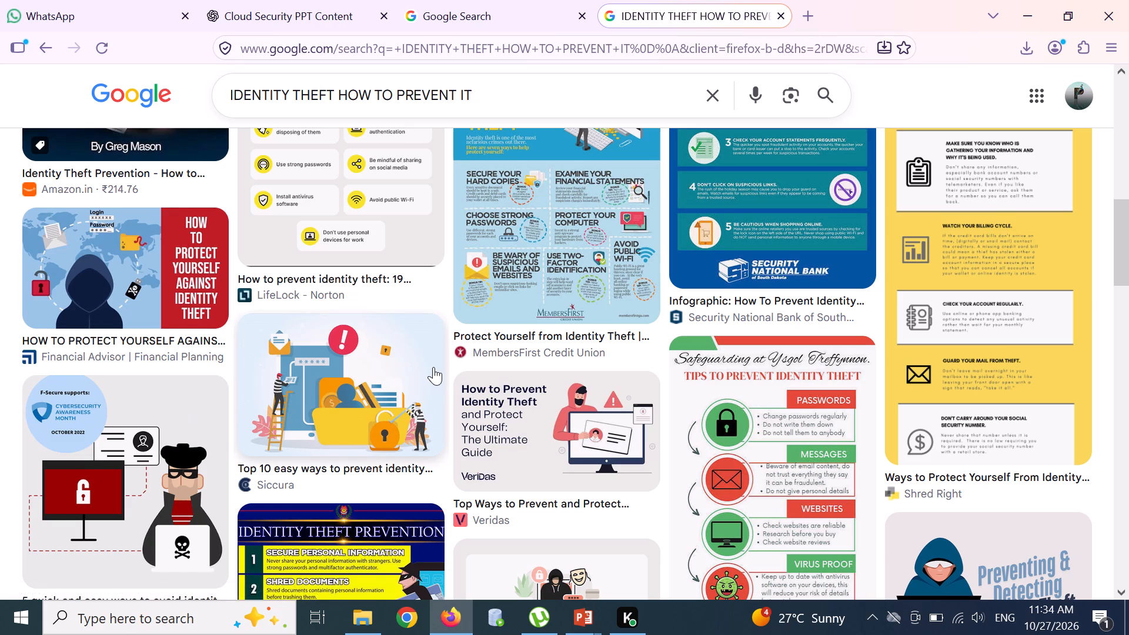
pyautogui.scroll(-4, 433, 367)
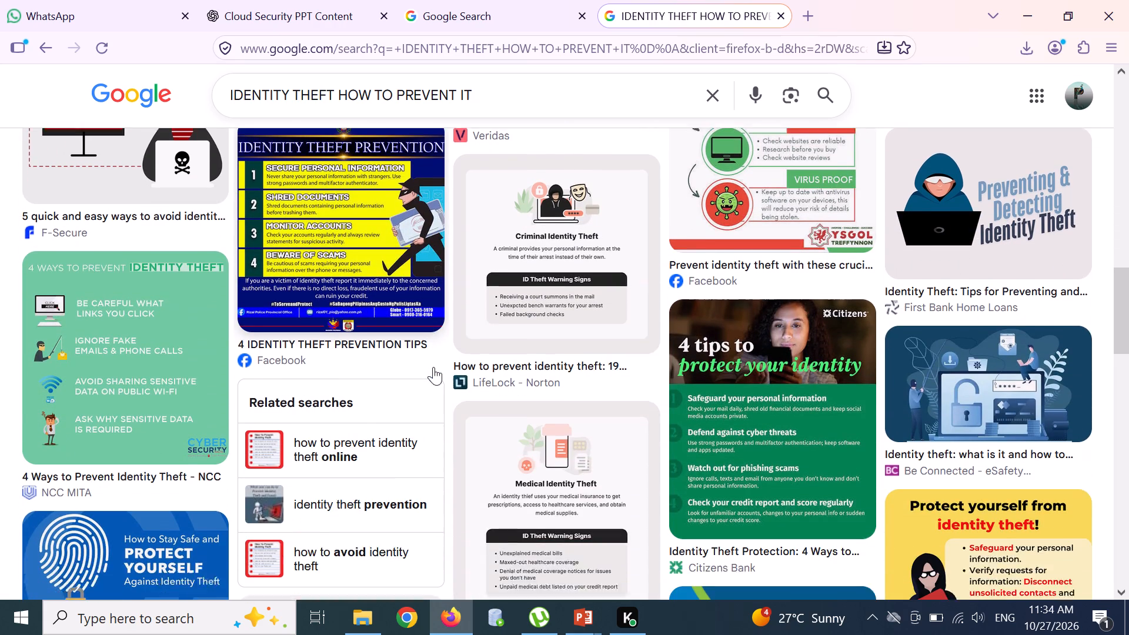
pyautogui.scroll(-2, 433, 367)
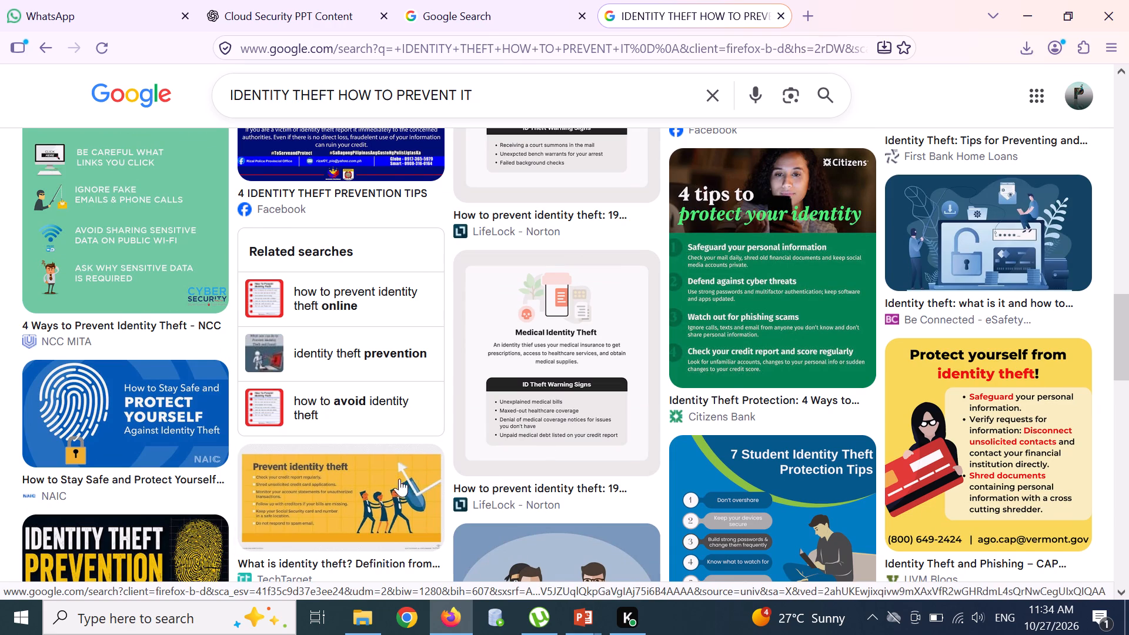
pyautogui.scroll(-2, 617, 391)
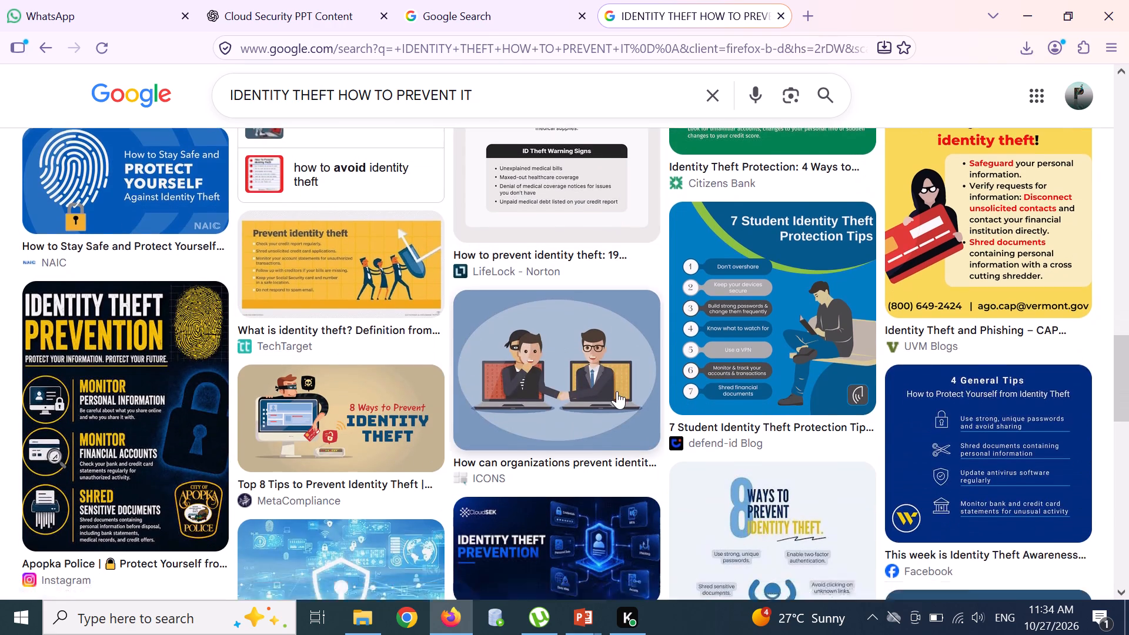
pyautogui.scroll(-2, 617, 391)
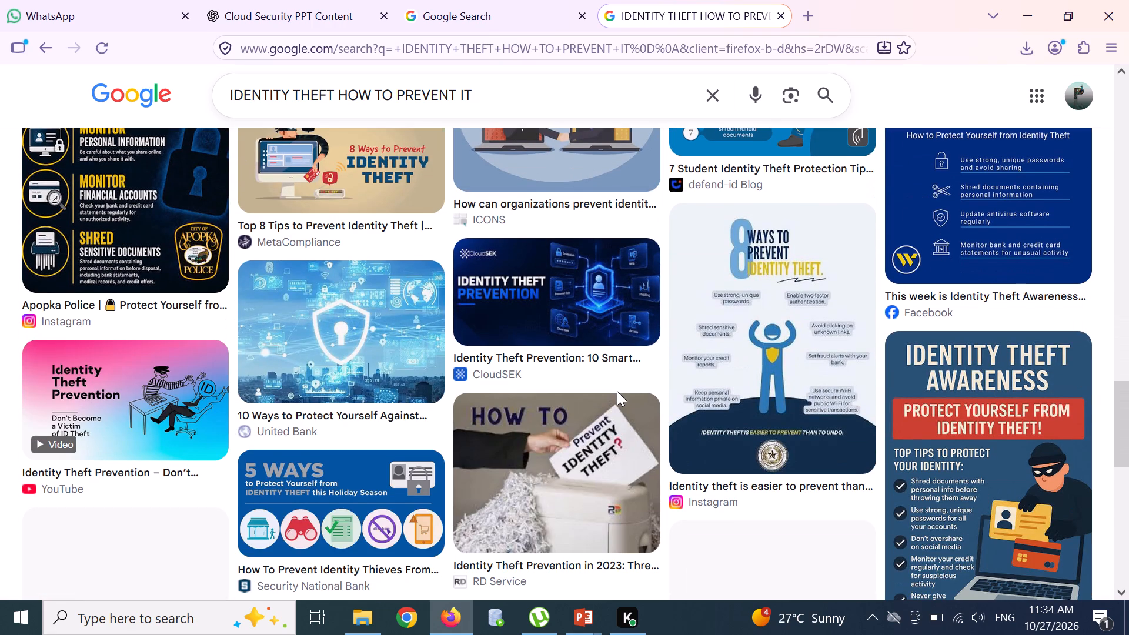
pyautogui.scroll(-3, 617, 391)
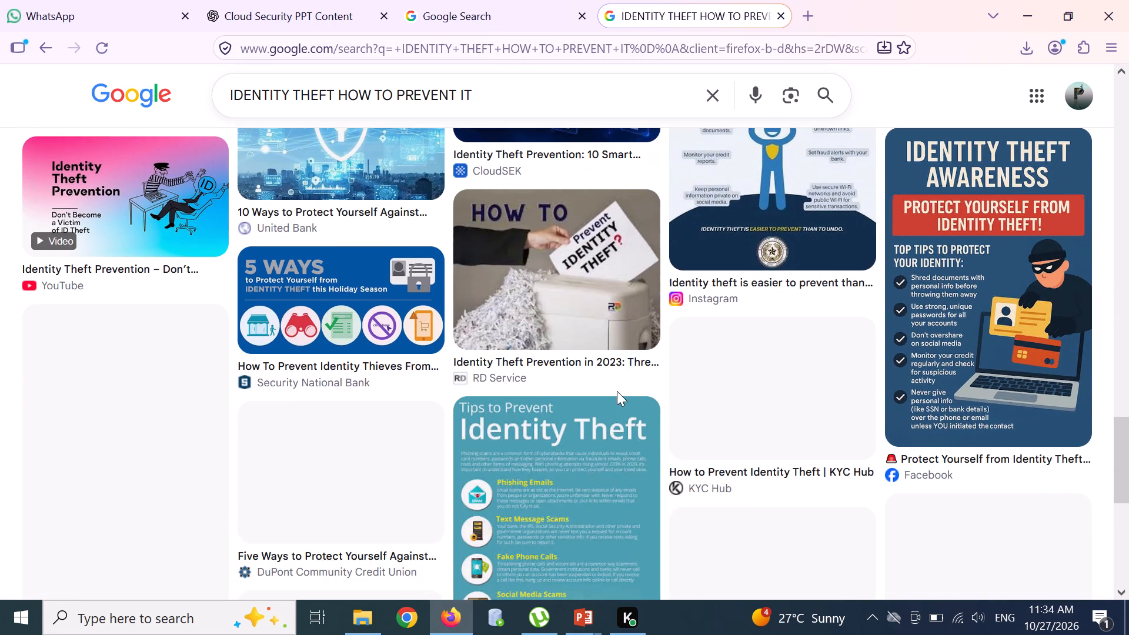
pyautogui.scroll(-2, 617, 391)
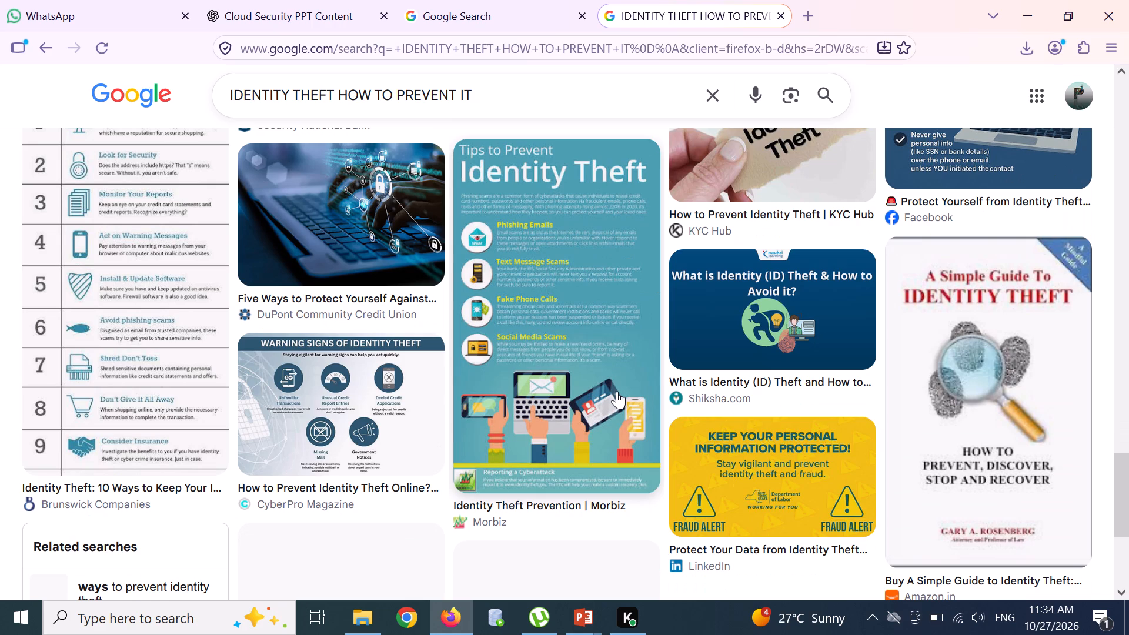
pyautogui.scroll(-2, 617, 391)
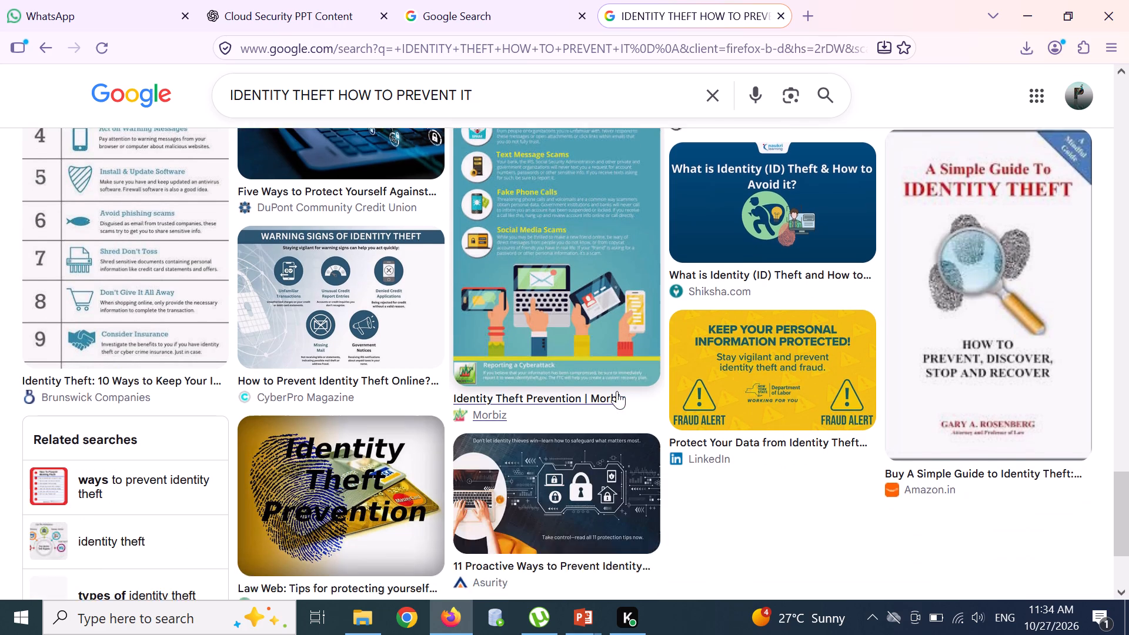
pyautogui.scroll(-2, 617, 391)
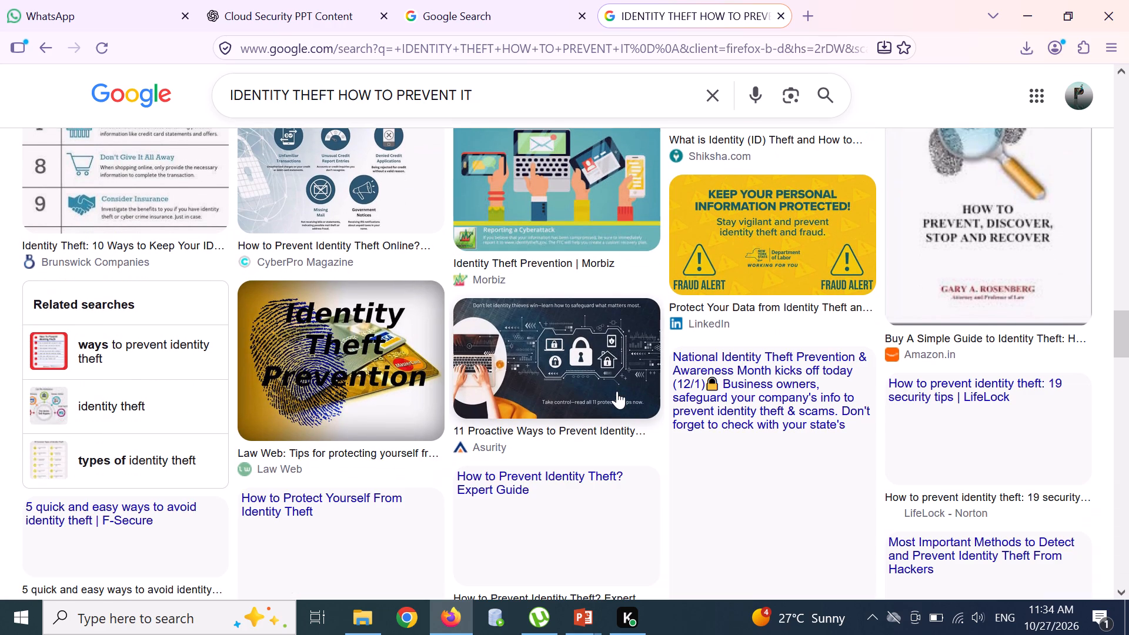
pyautogui.scroll(-3, 617, 391)
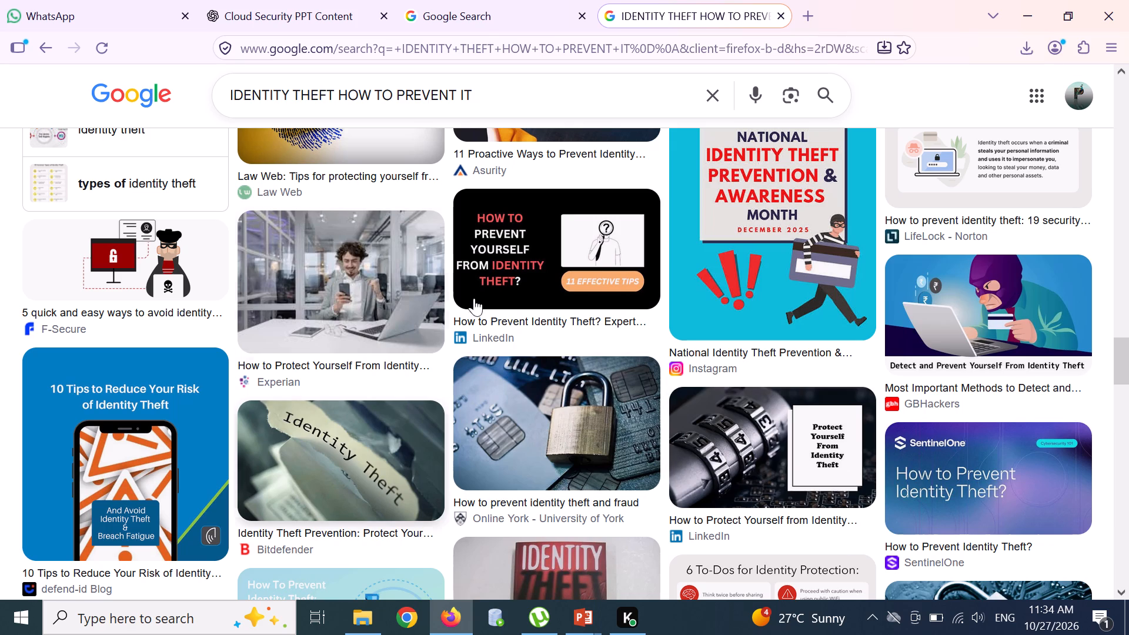
pyautogui.scroll(2, 790, 237)
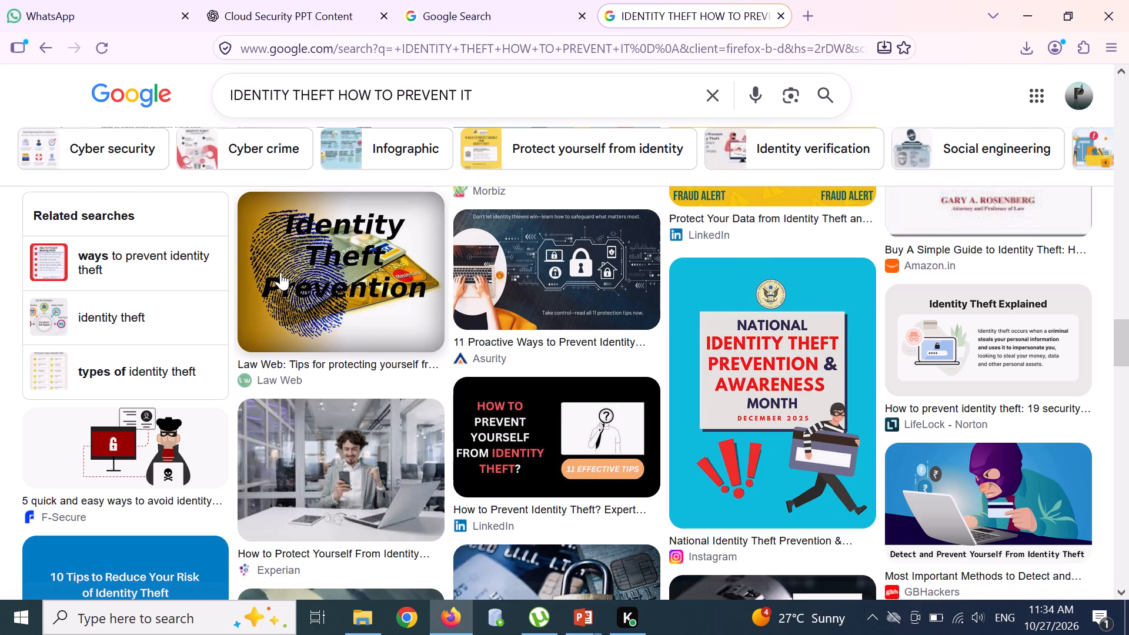
pyautogui.scroll(3, 280, 272)
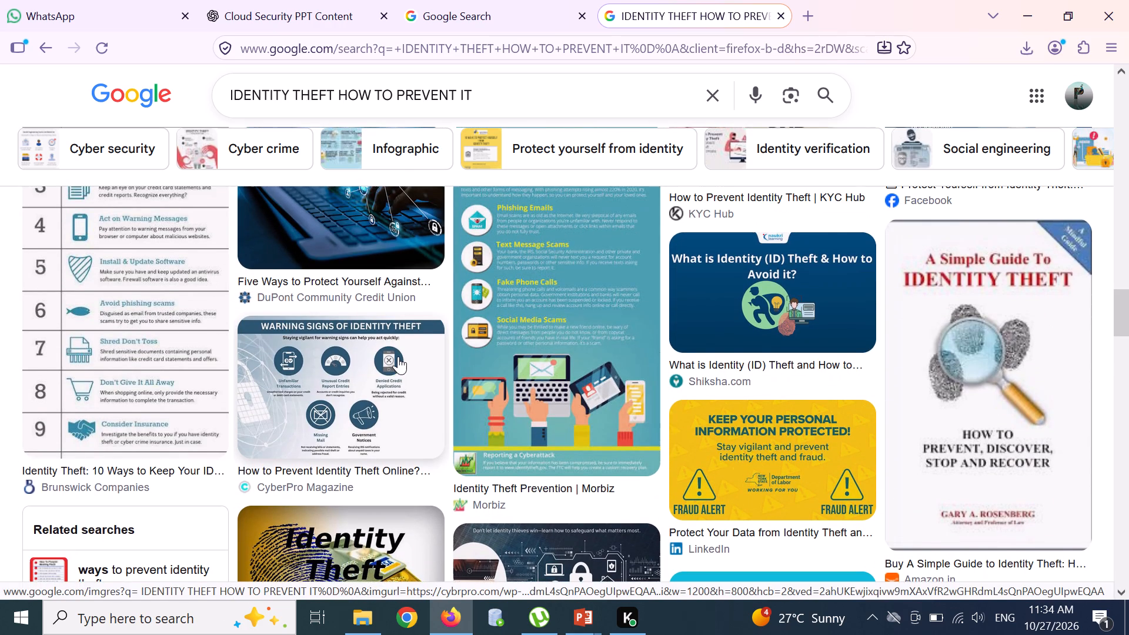
pyautogui.scroll(3, 598, 296)
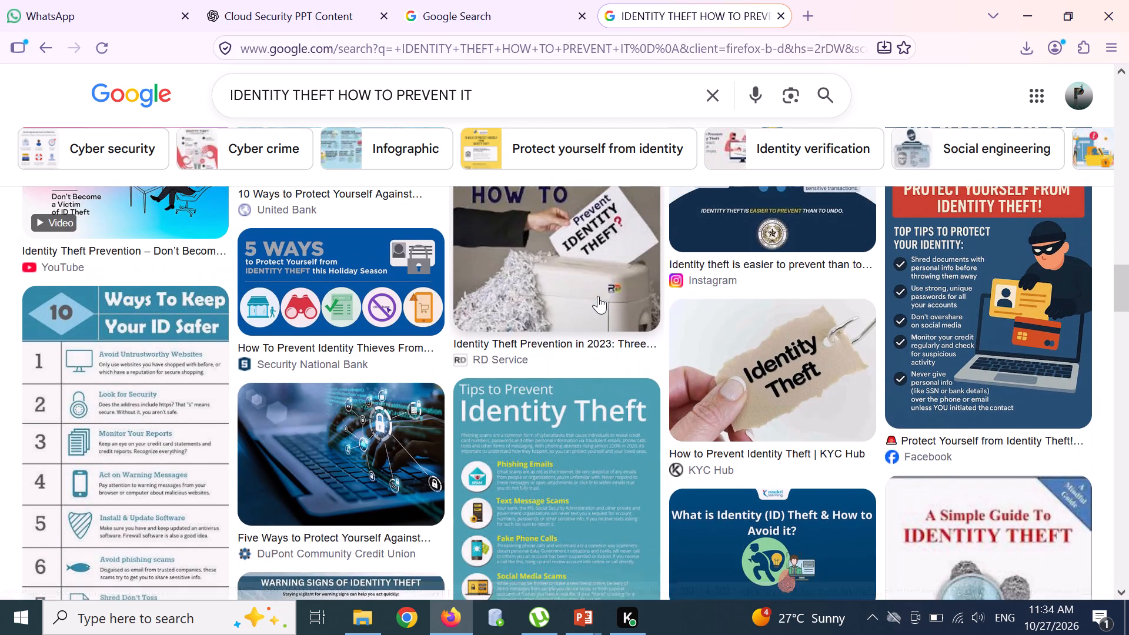
pyautogui.scroll(2, 598, 296)
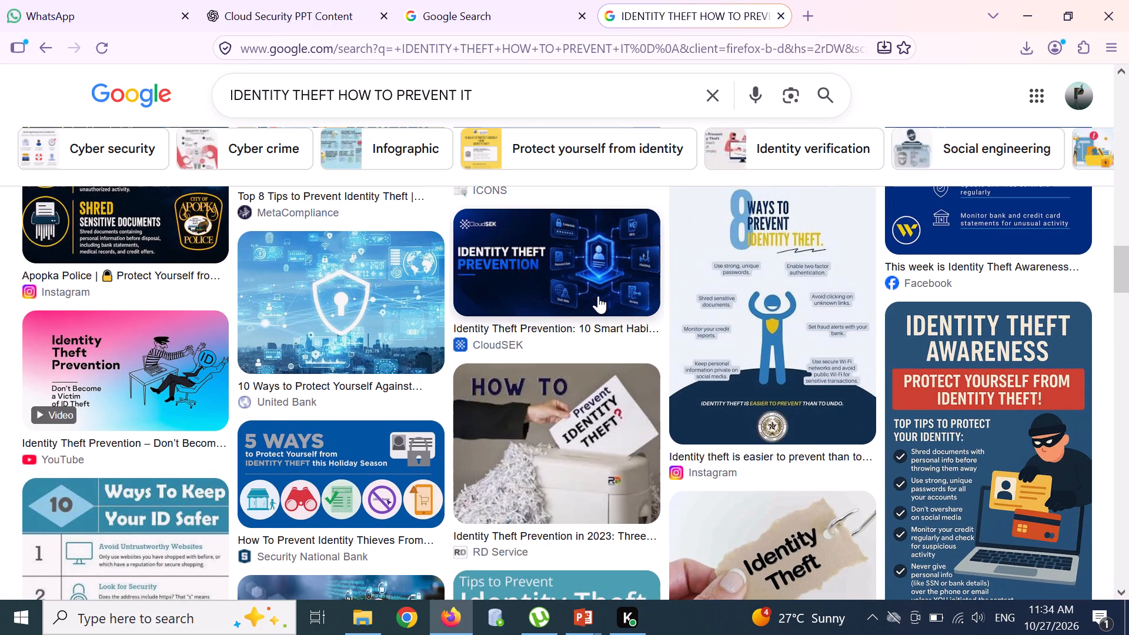
pyautogui.scroll(1, 598, 296)
pyautogui.hscroll(1, 598, 296)
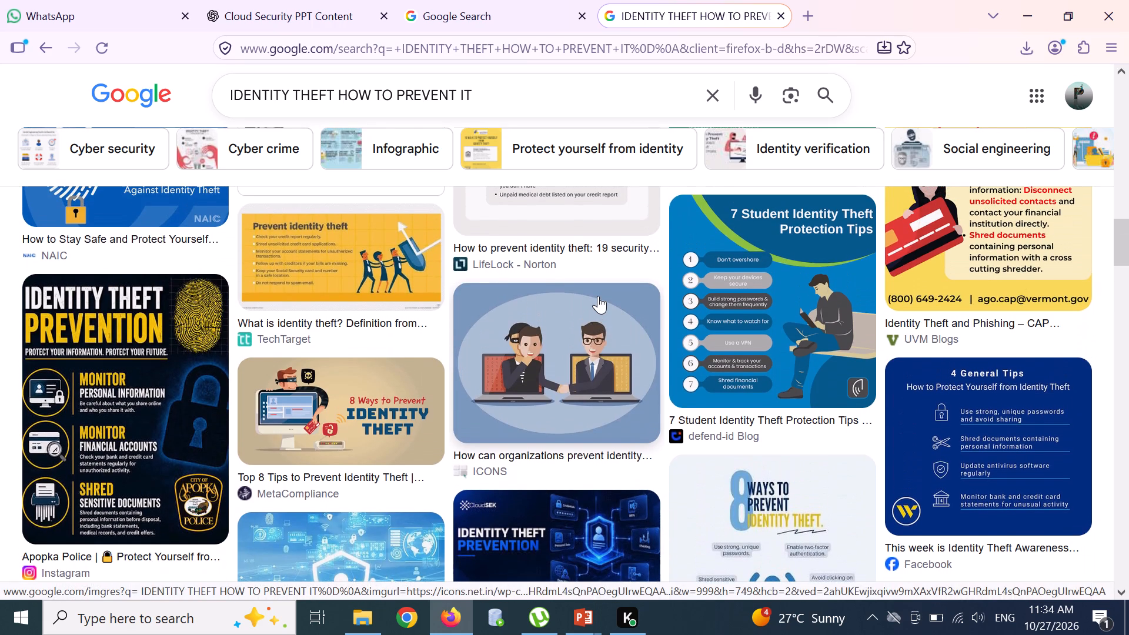
pyautogui.hscroll(2, 598, 296)
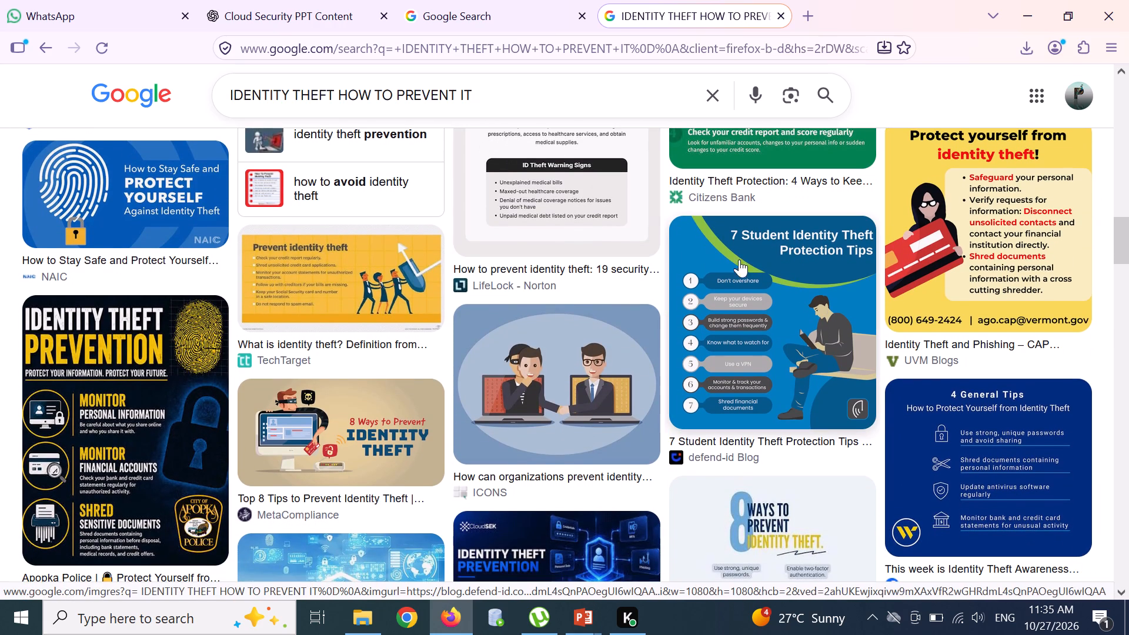
pyautogui.scroll(2, 785, 249)
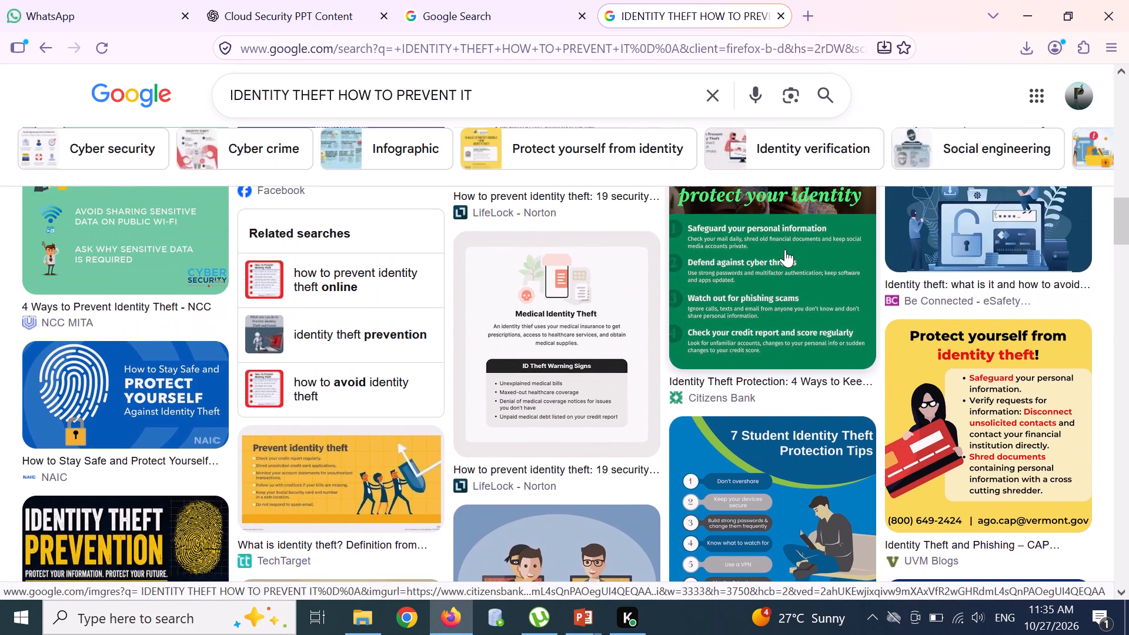
pyautogui.scroll(3, 785, 249)
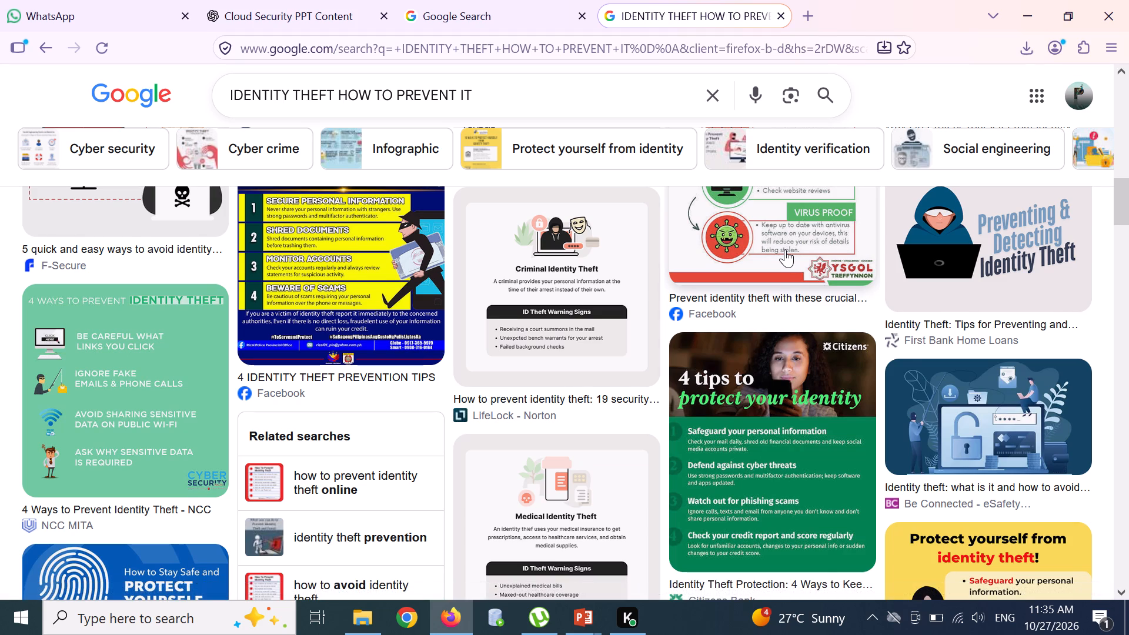
pyautogui.scroll(3, 785, 249)
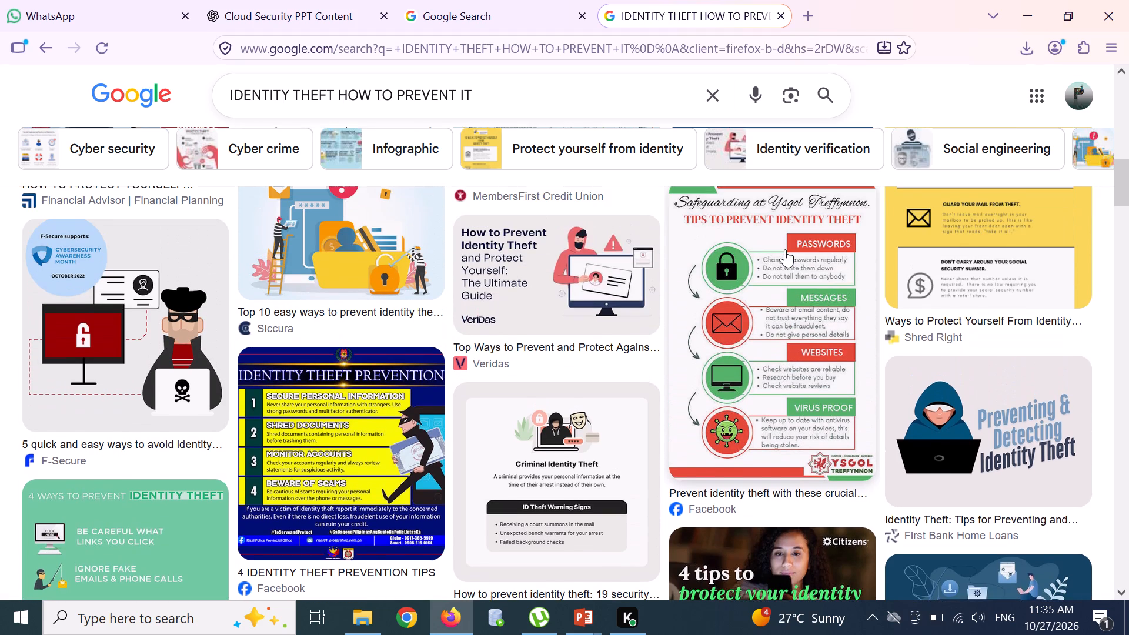
pyautogui.scroll(4, 785, 249)
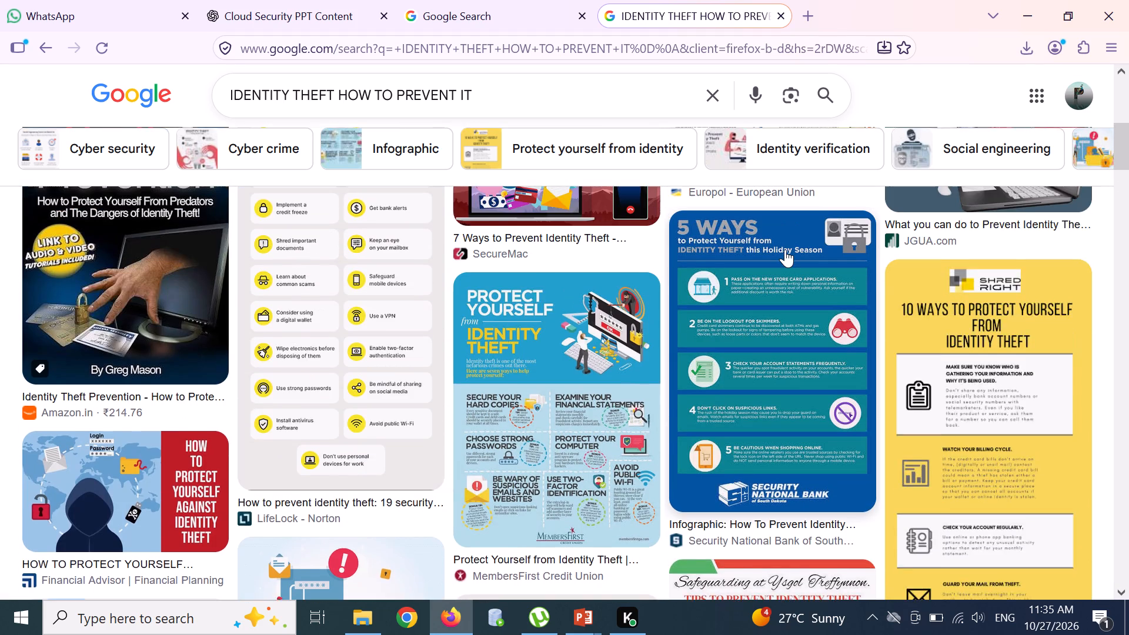
pyautogui.scroll(4, 785, 249)
pyautogui.scroll(-8, 785, 249)
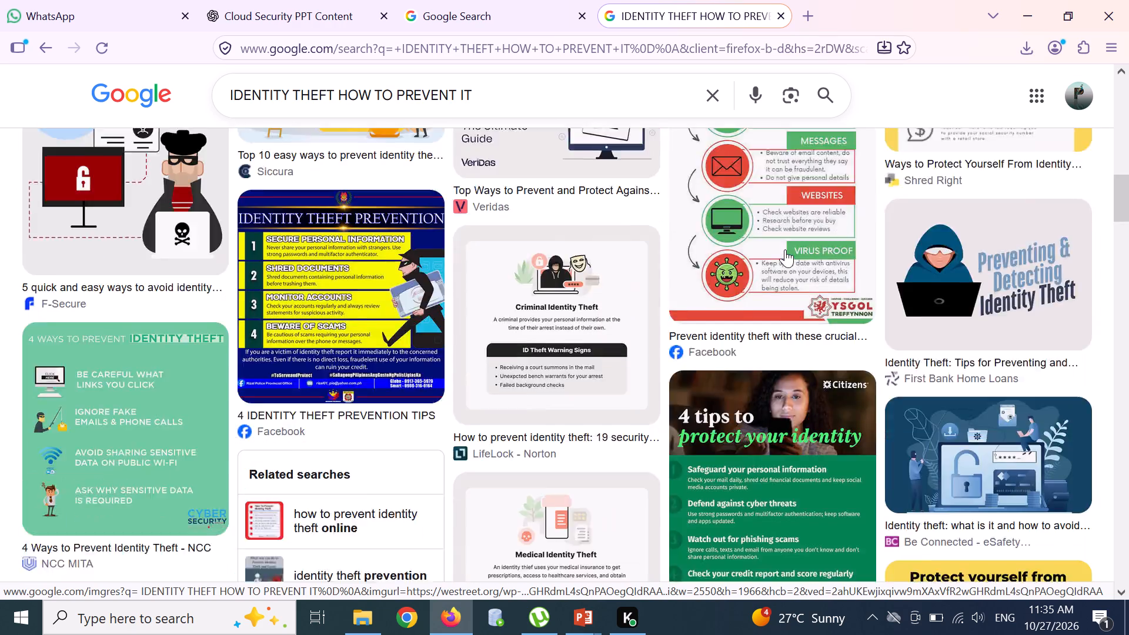
pyautogui.scroll(-5, 785, 249)
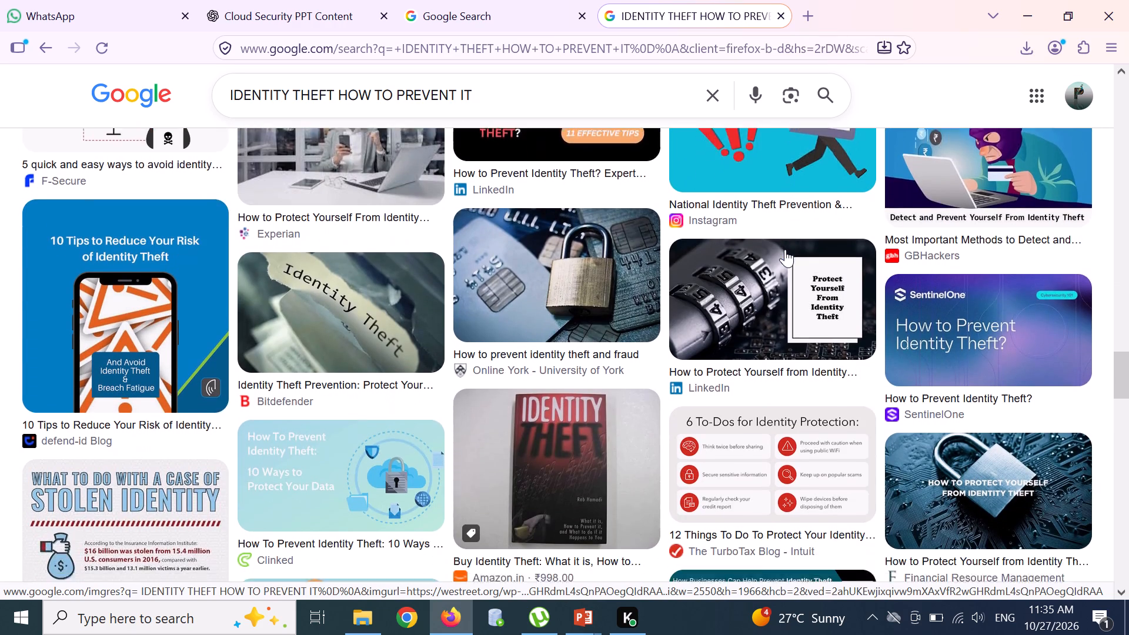
pyautogui.scroll(-7, 785, 249)
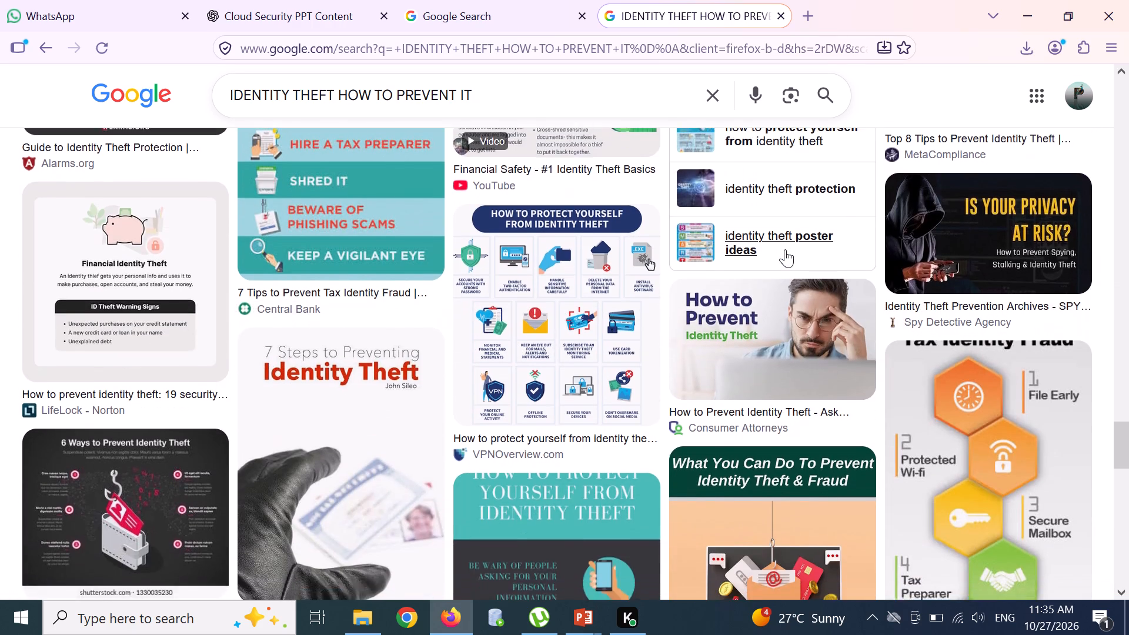
pyautogui.scroll(-4, 785, 249)
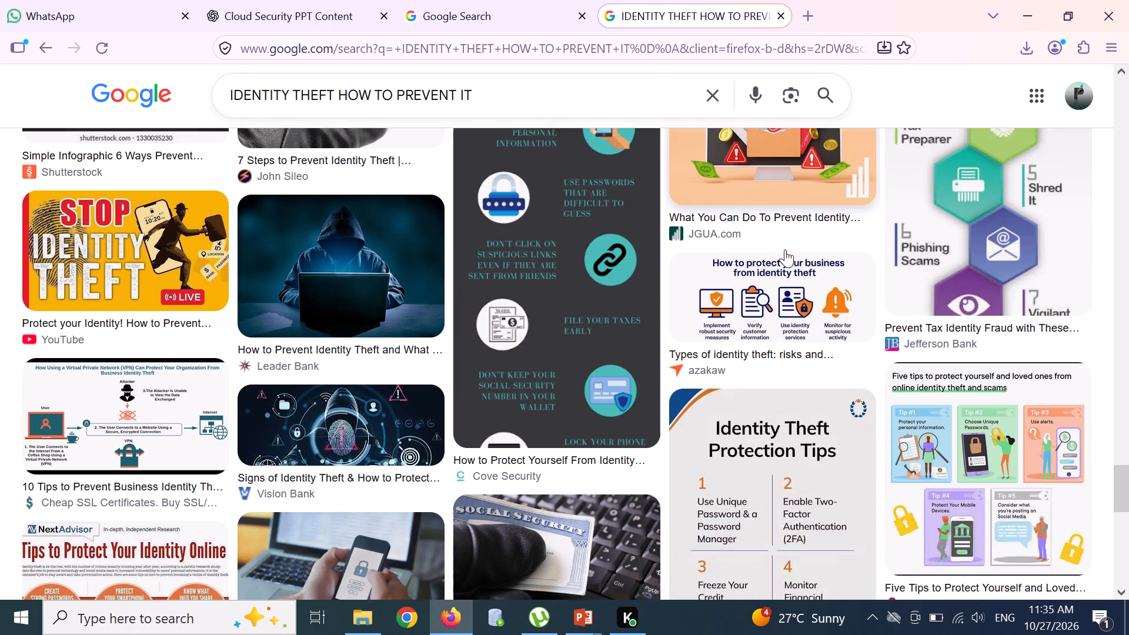
# Browse further through the "IDENTITY THEFT HOW TO PREVENT IT" image results for a picture suited to the How to Prevent It slide.
pyautogui.scroll(-4, 785, 249)
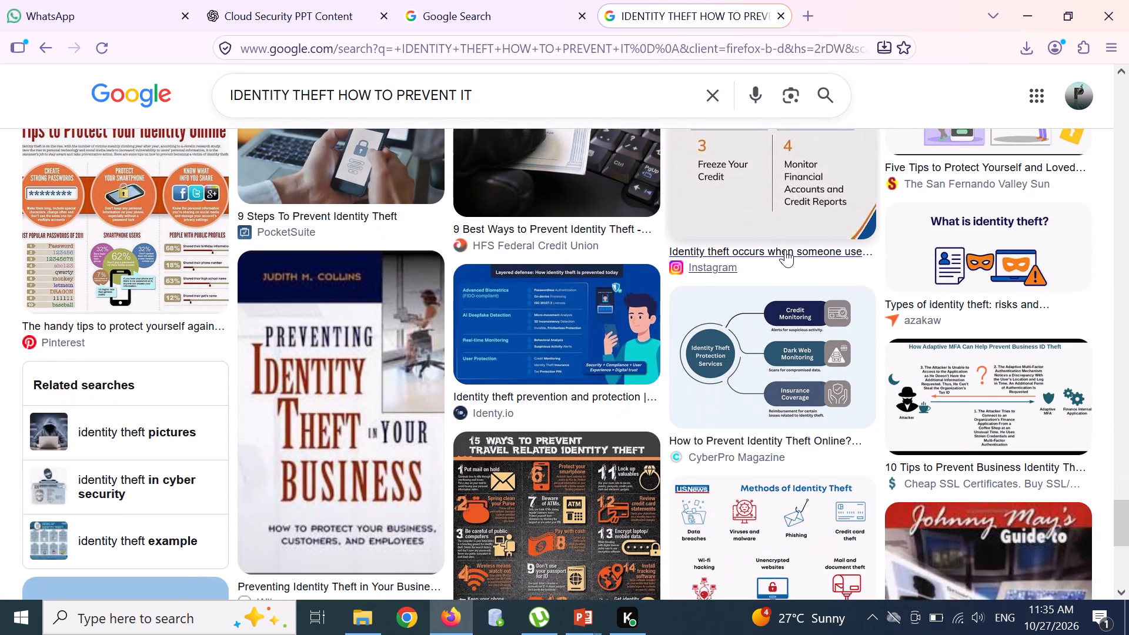
pyautogui.scroll(-2, 785, 249)
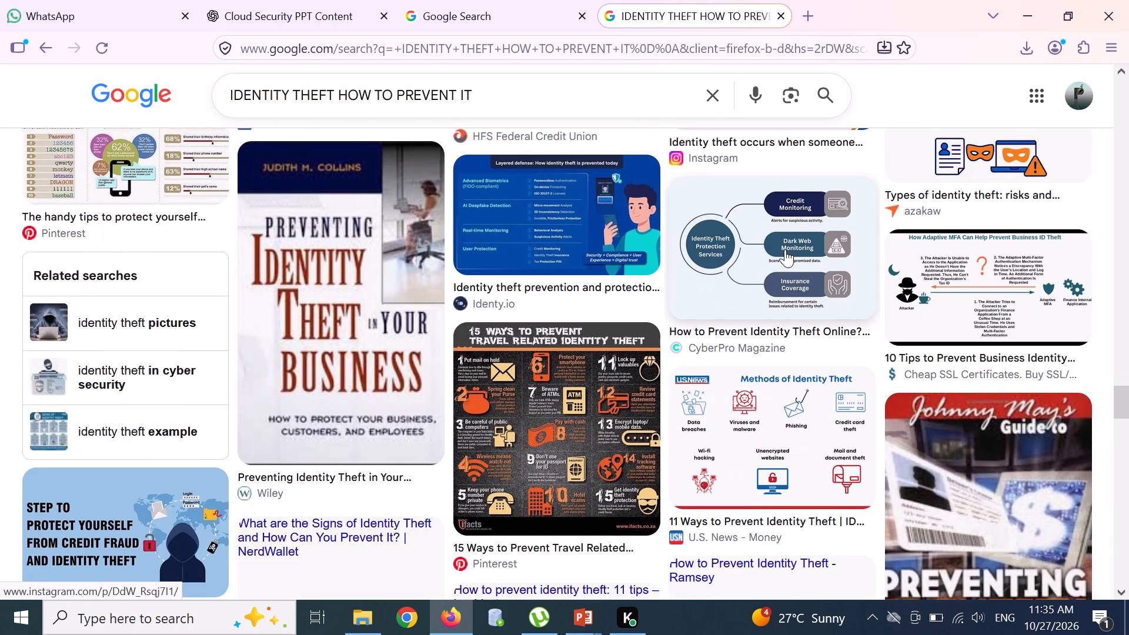
pyautogui.scroll(-4, 785, 249)
pyautogui.scroll(1, 785, 249)
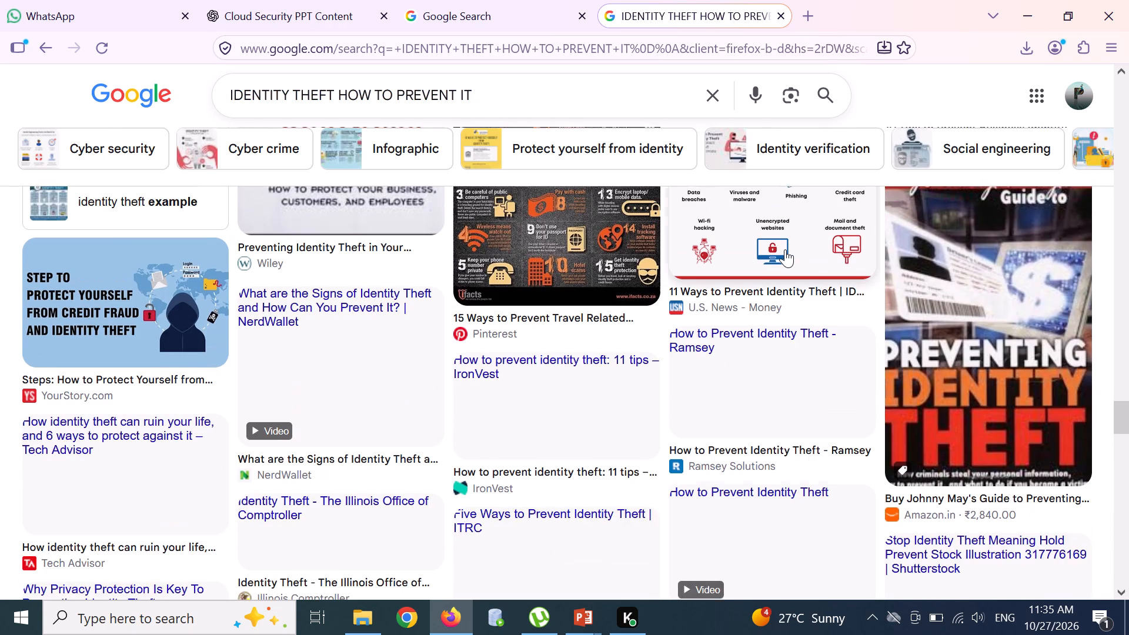
pyautogui.scroll(2, 785, 249)
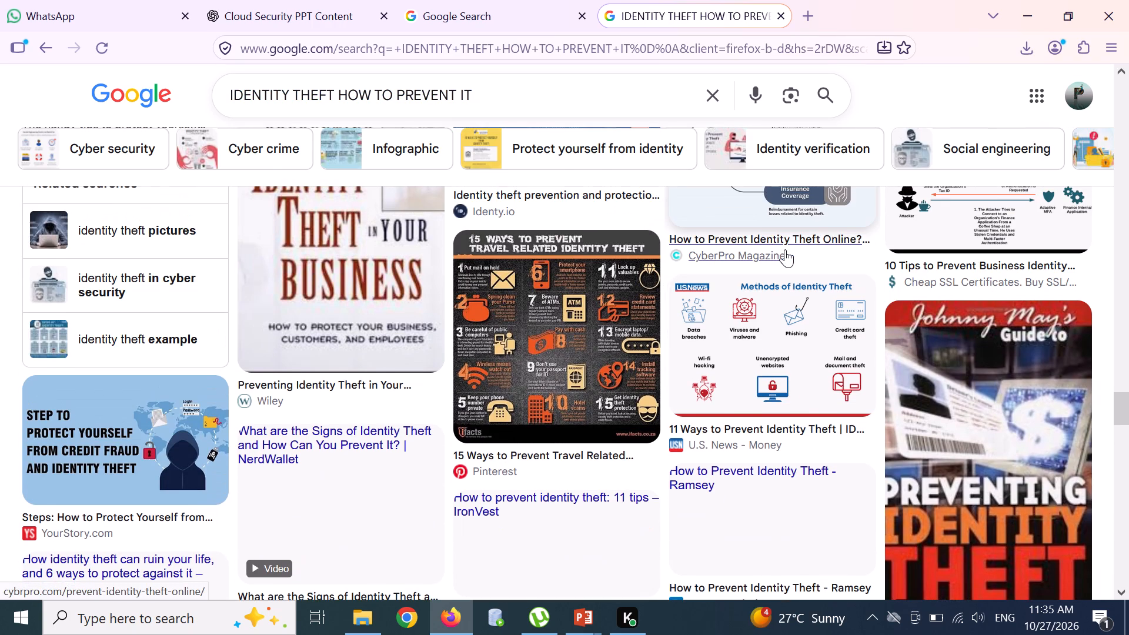
pyautogui.scroll(-2, 785, 249)
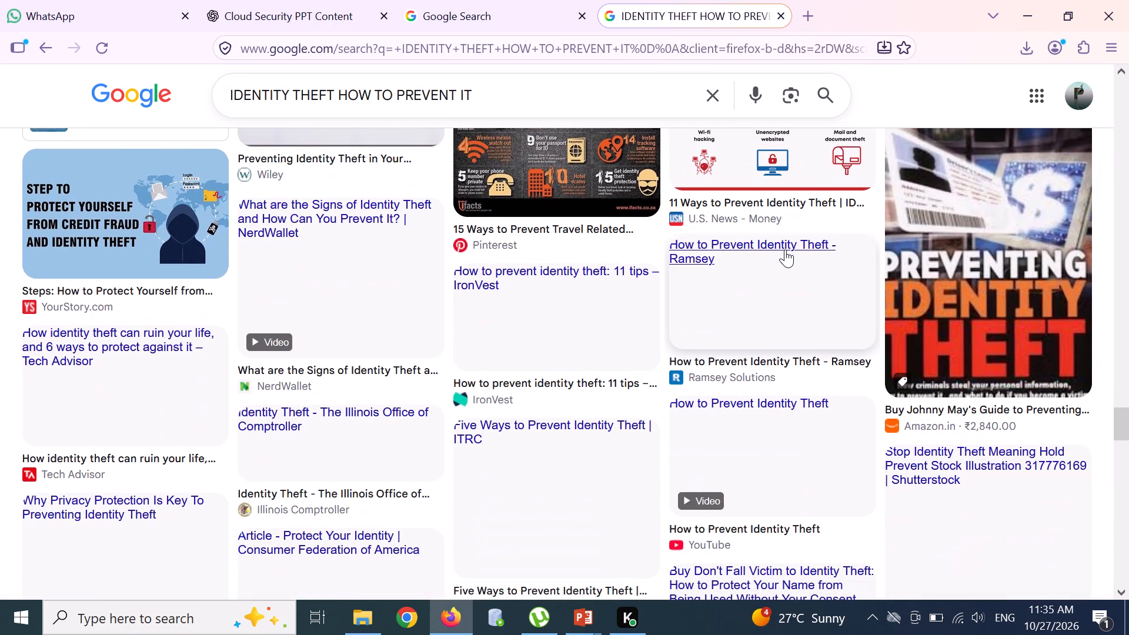
pyautogui.scroll(-3, 785, 249)
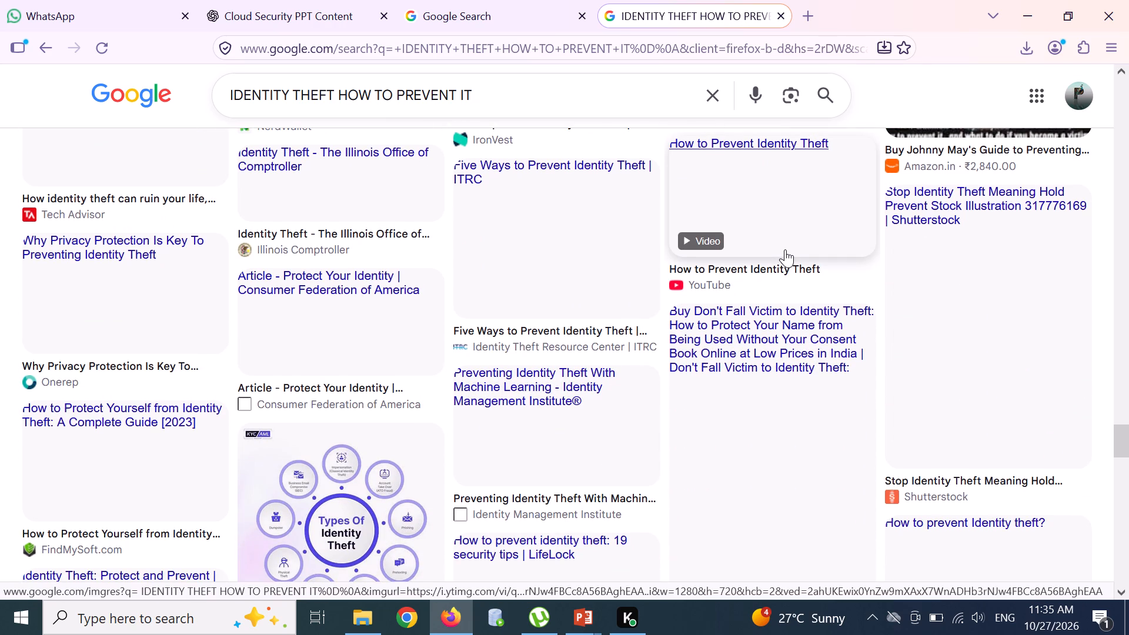
pyautogui.scroll(-6, 642, 303)
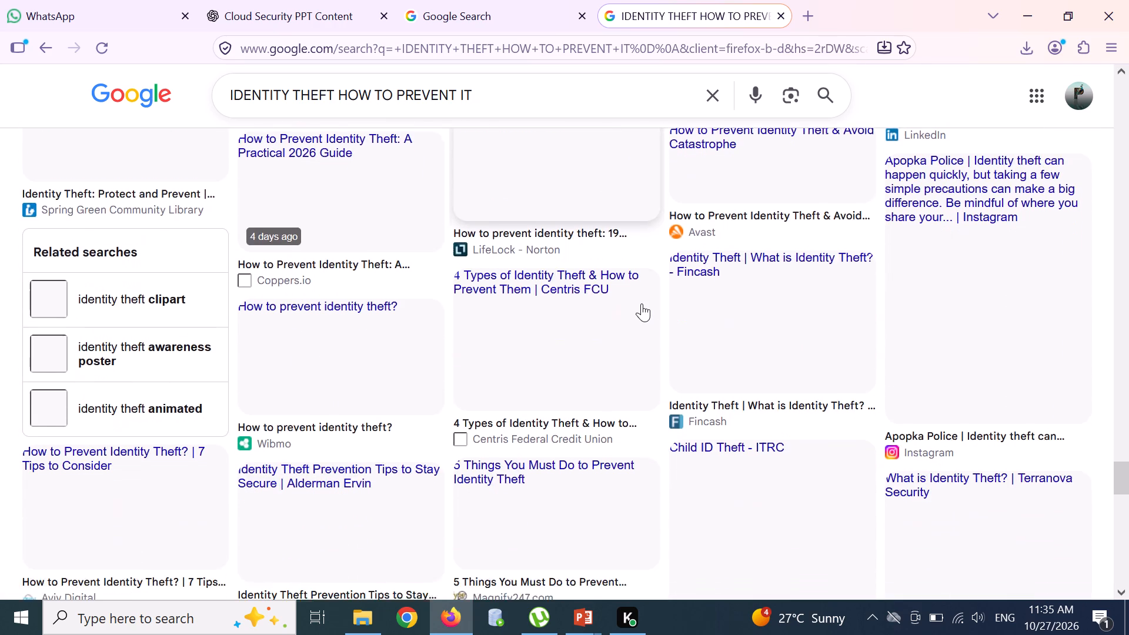
# Re-examine the earlier image results, going back towards the start of the list, for a suitable identity theft prevention picture.
pyautogui.scroll(1, 642, 303)
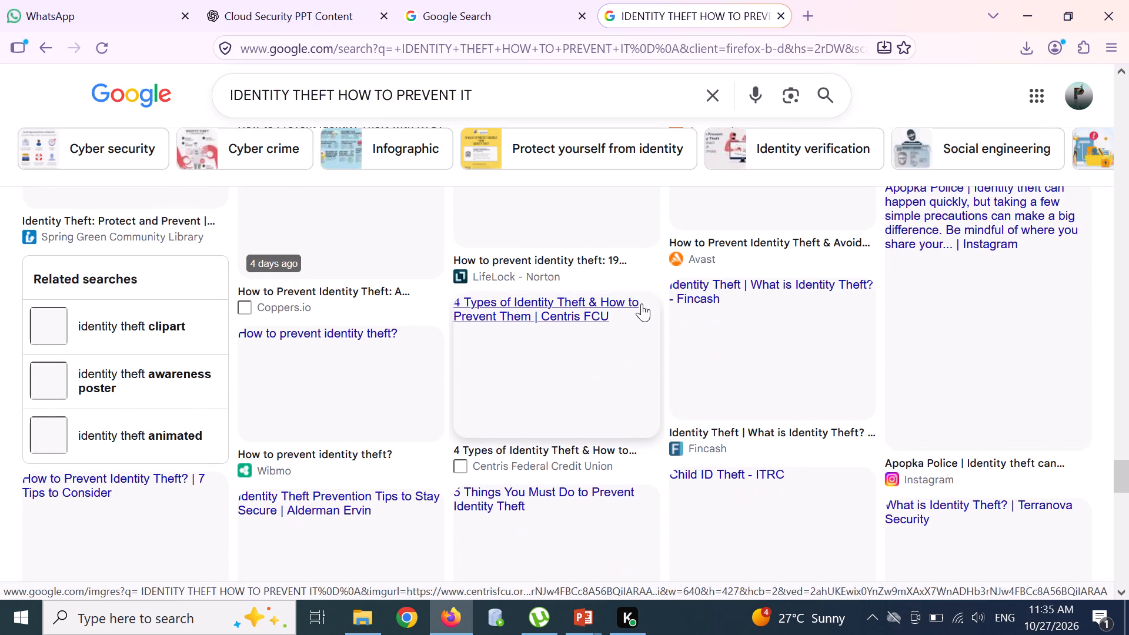
pyautogui.scroll(7, 642, 303)
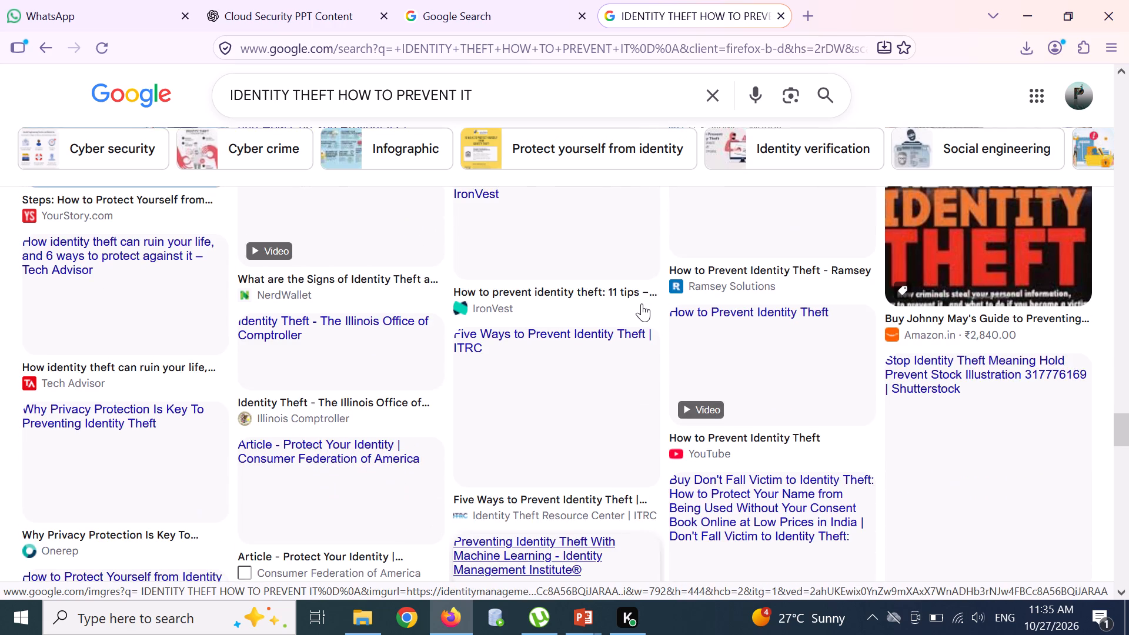
pyautogui.scroll(1, 642, 303)
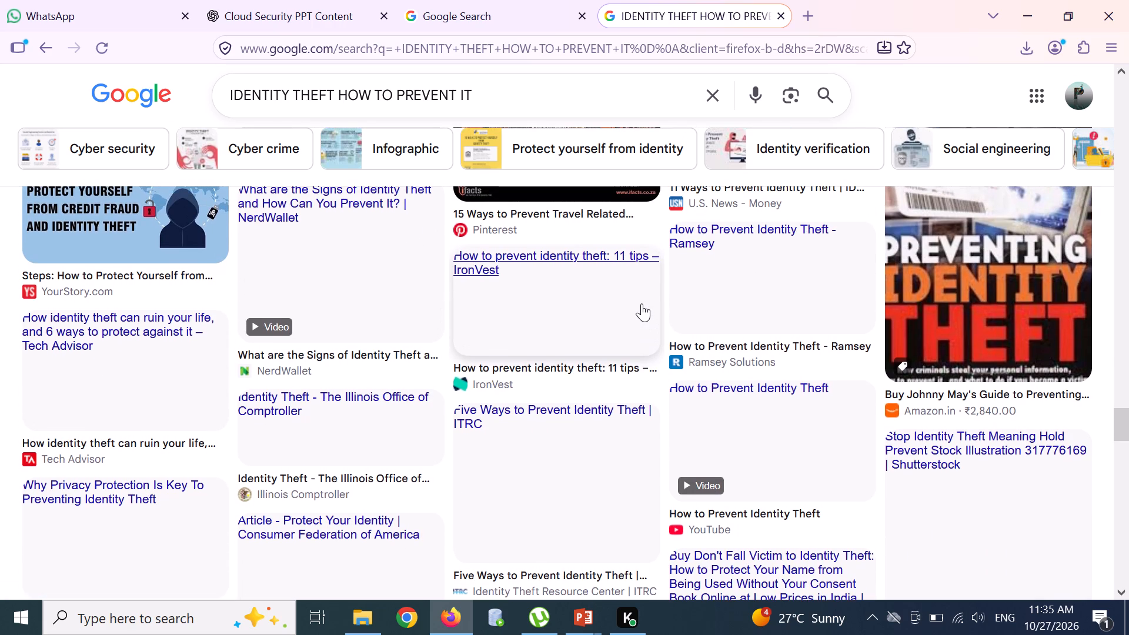
pyautogui.scroll(1, 642, 303)
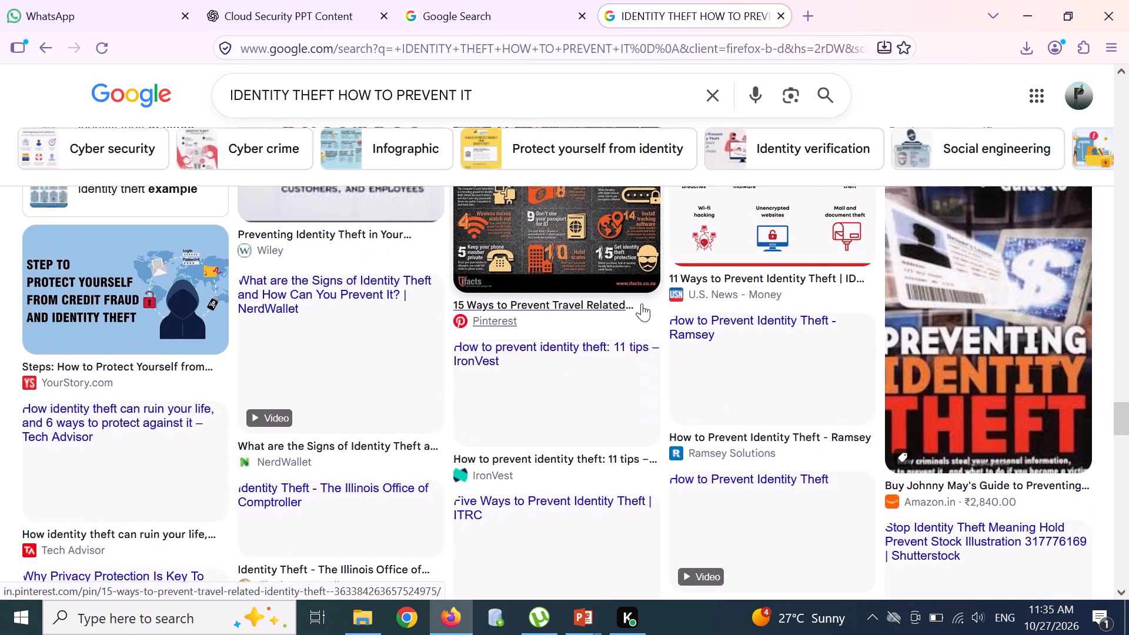
pyautogui.scroll(2, 642, 303)
pyautogui.hscroll(-1, 642, 303)
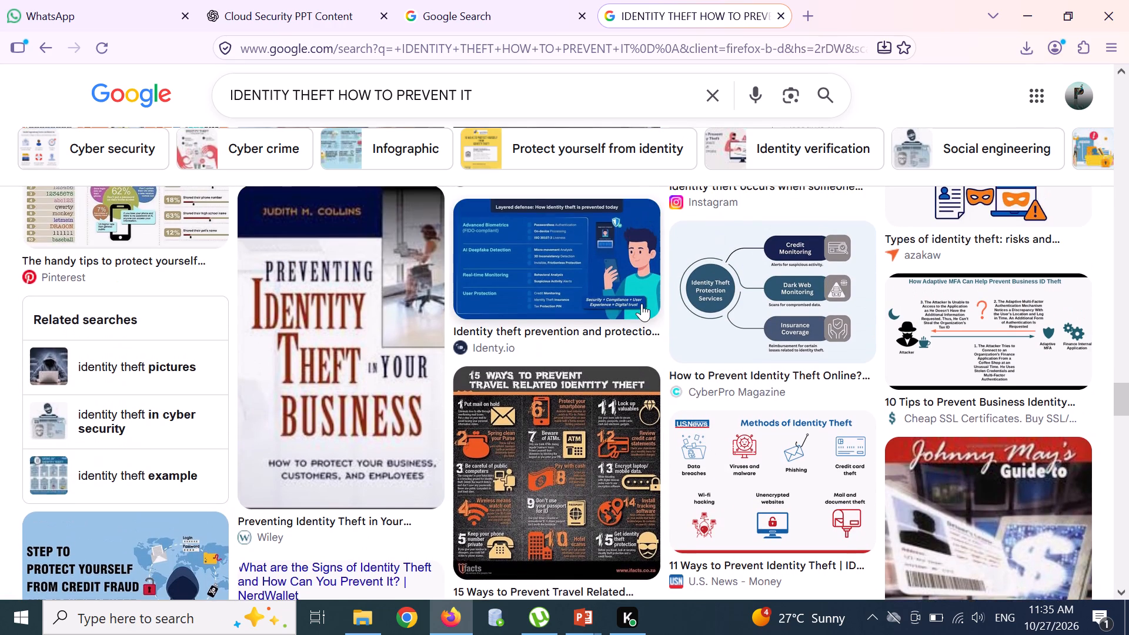
pyautogui.hscroll(-1, 642, 303)
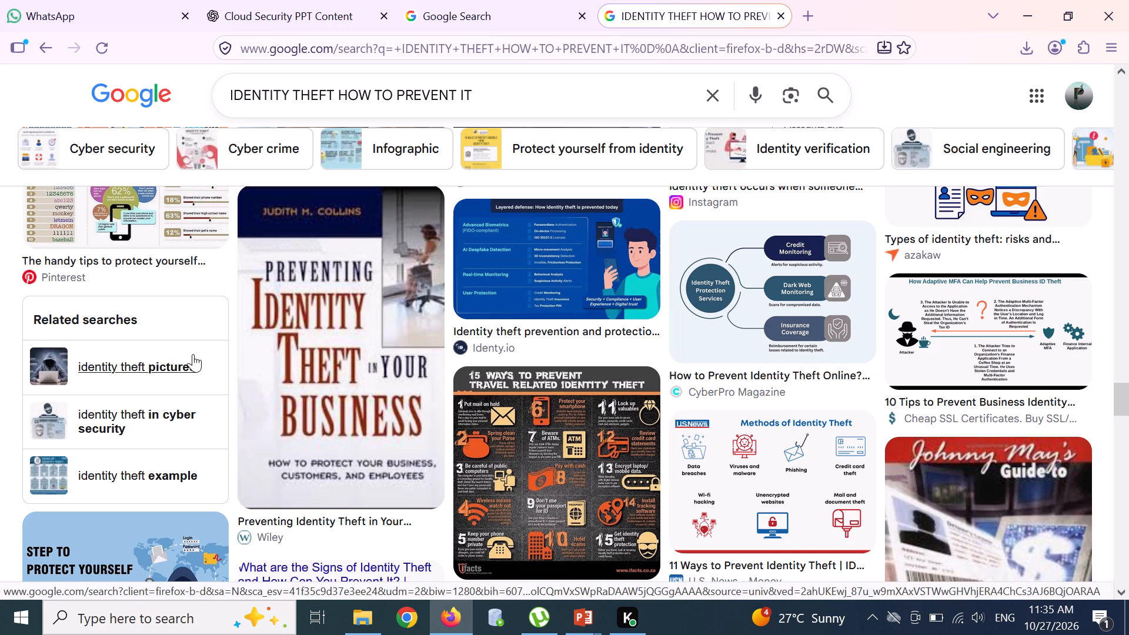
pyautogui.scroll(3, 193, 354)
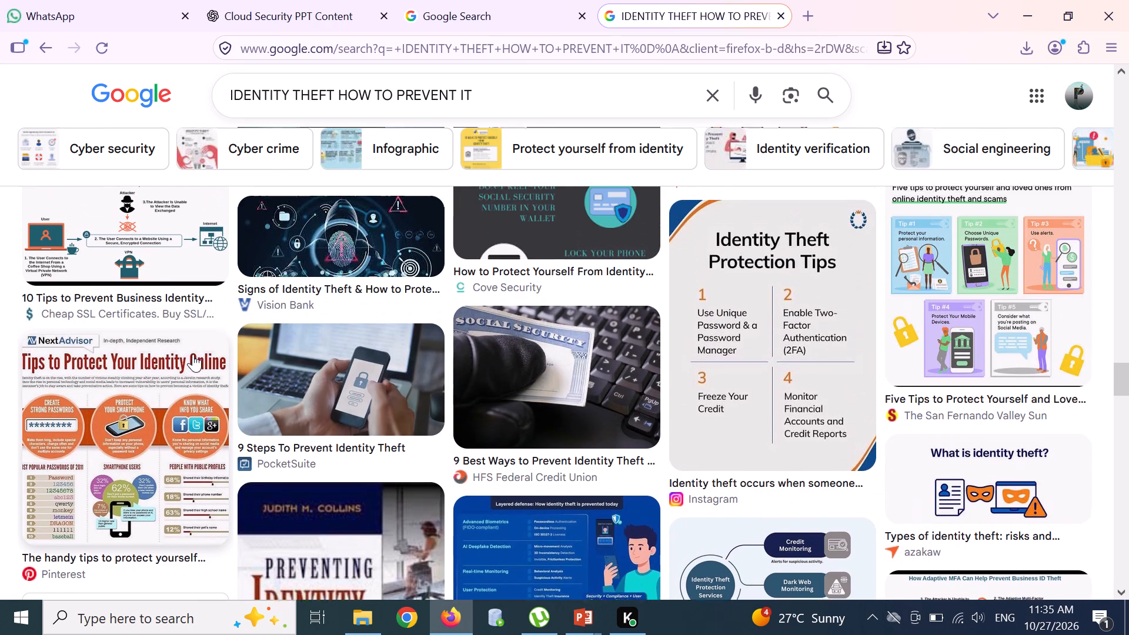
pyautogui.scroll(2, 193, 354)
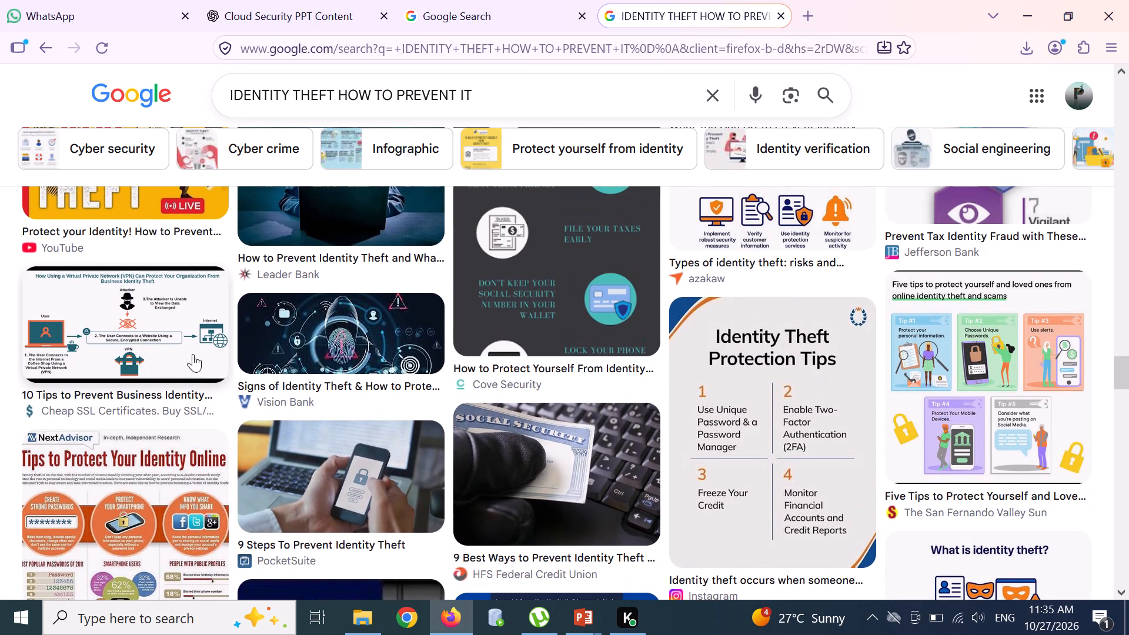
pyautogui.scroll(1, 193, 354)
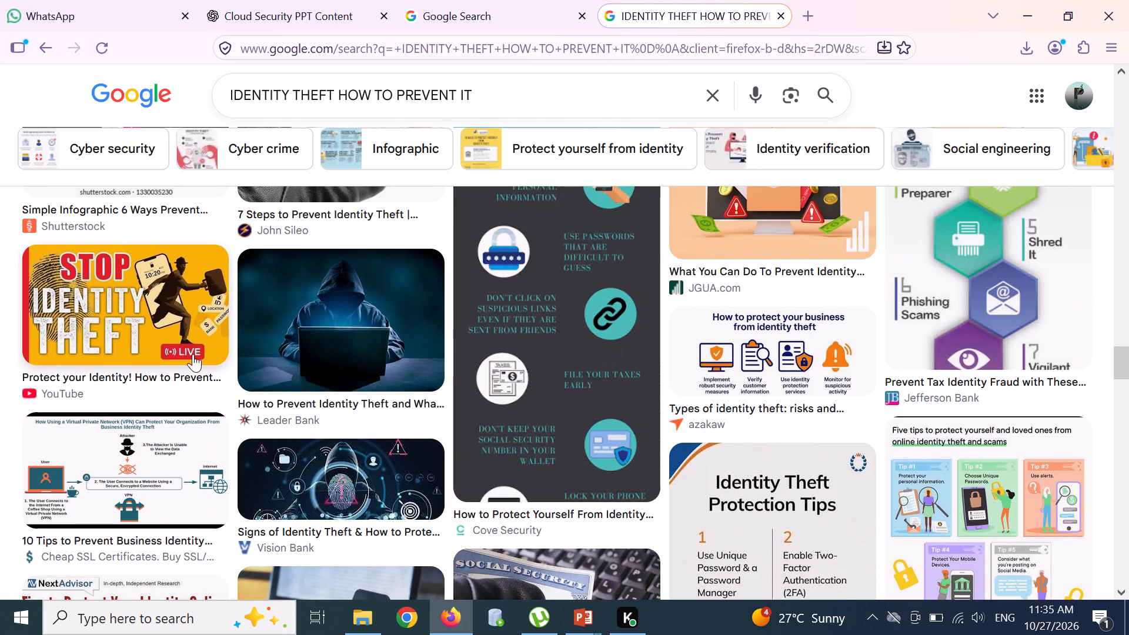
pyautogui.scroll(4, 193, 354)
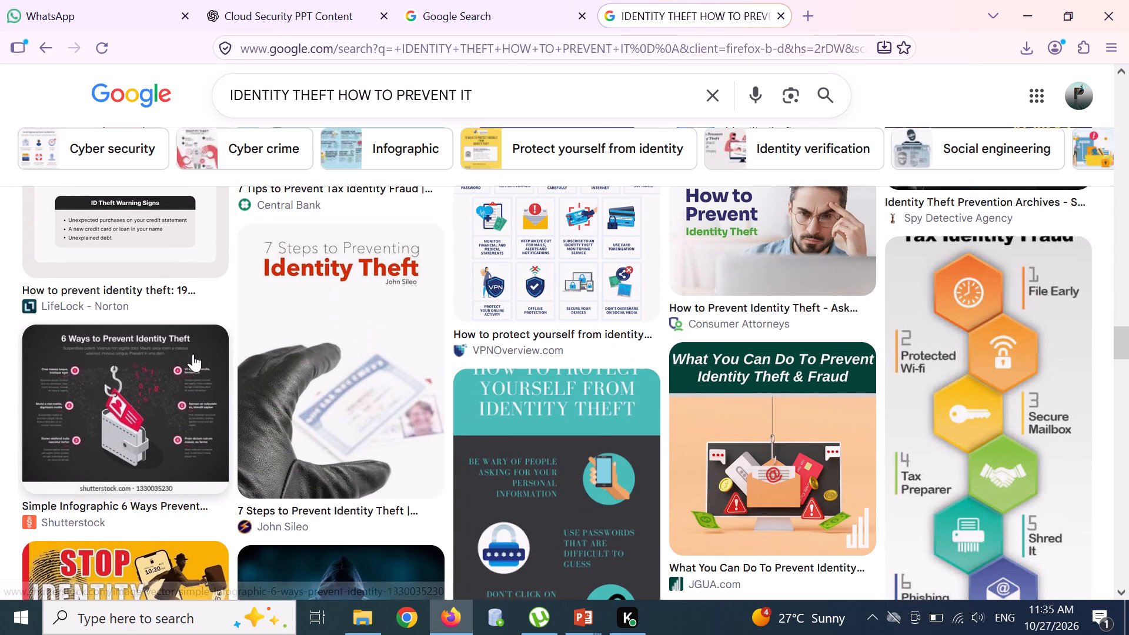
pyautogui.scroll(2, 193, 354)
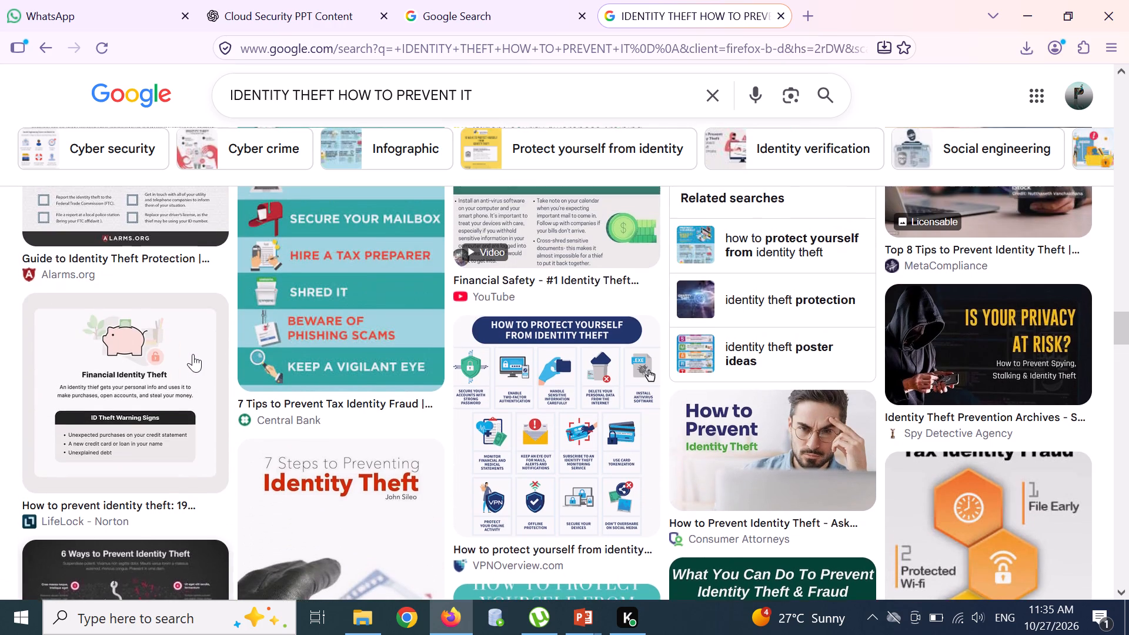
pyautogui.scroll(2, 193, 354)
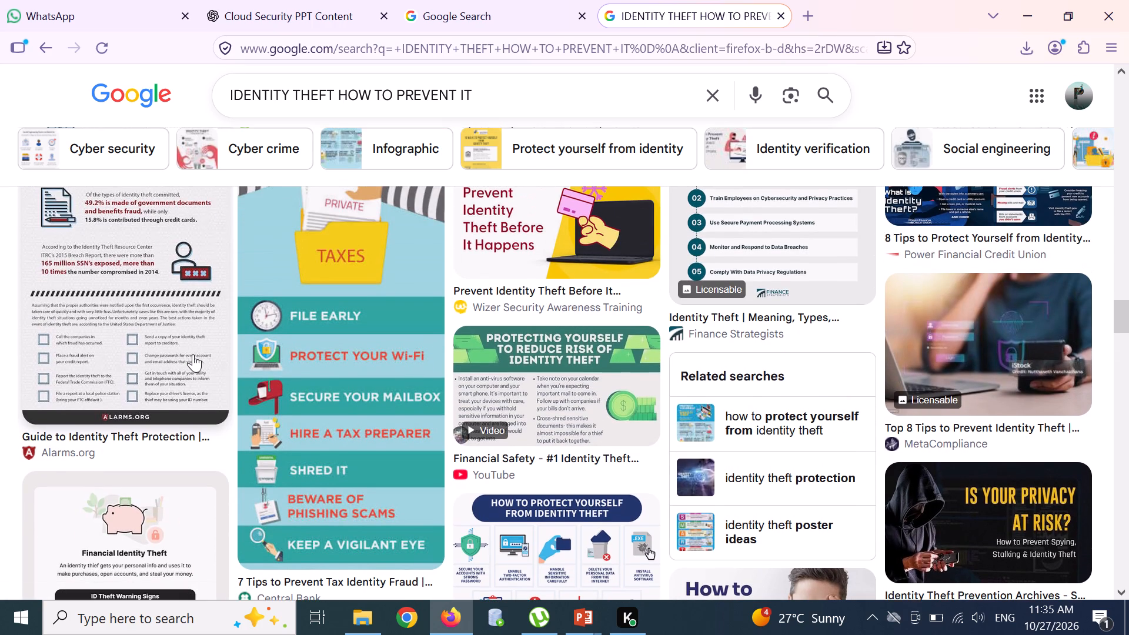
pyautogui.scroll(3, 193, 354)
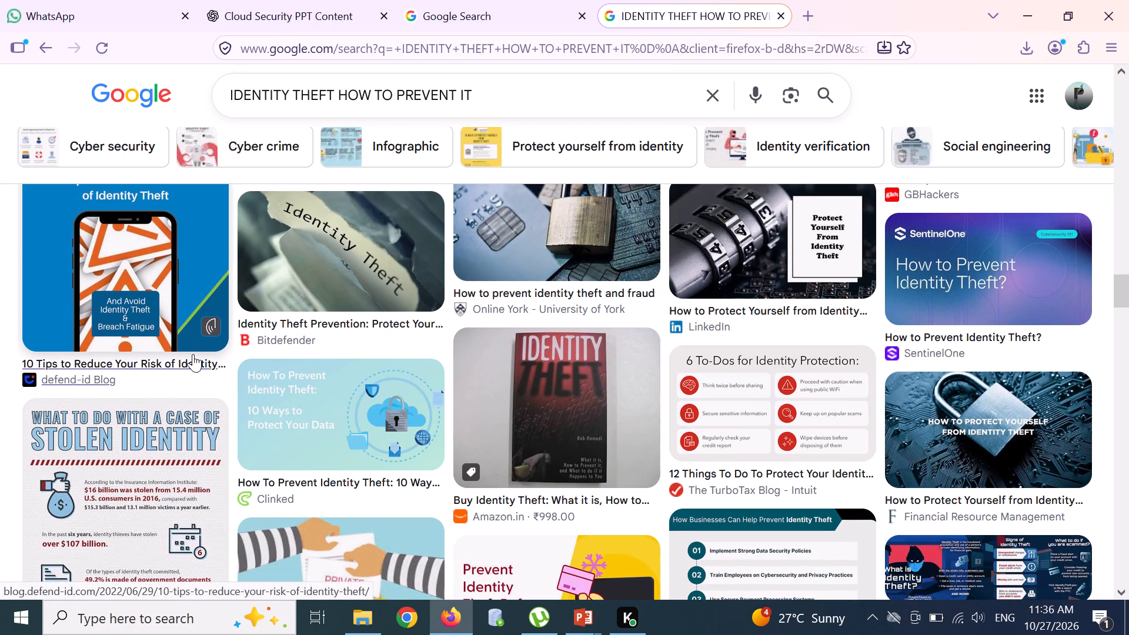
pyautogui.scroll(2, 193, 354)
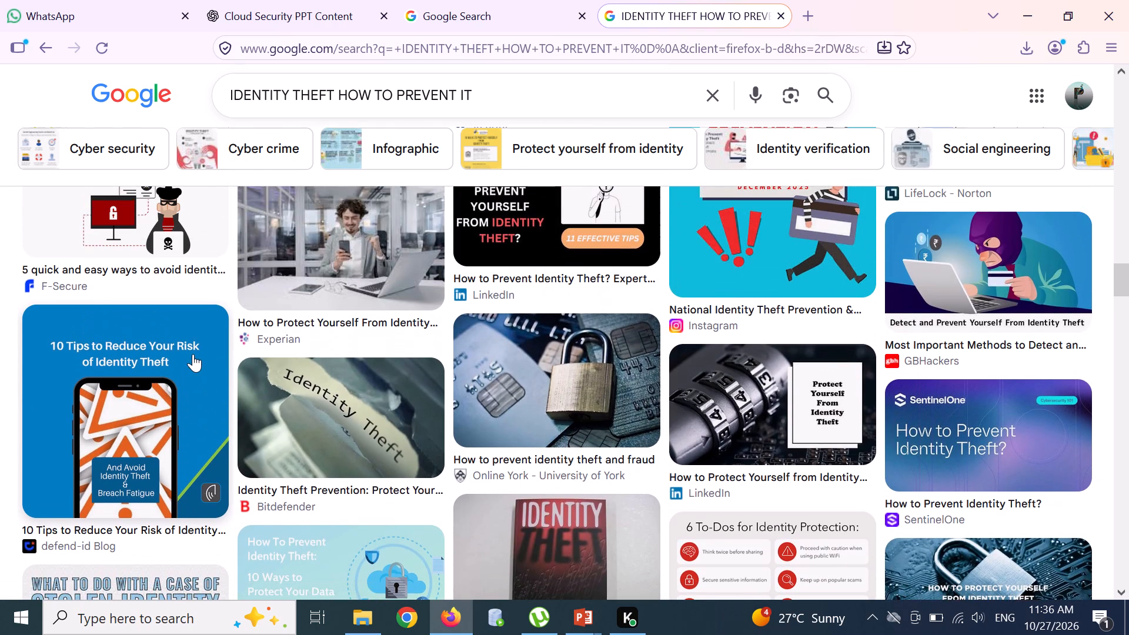
pyautogui.scroll(4, 193, 354)
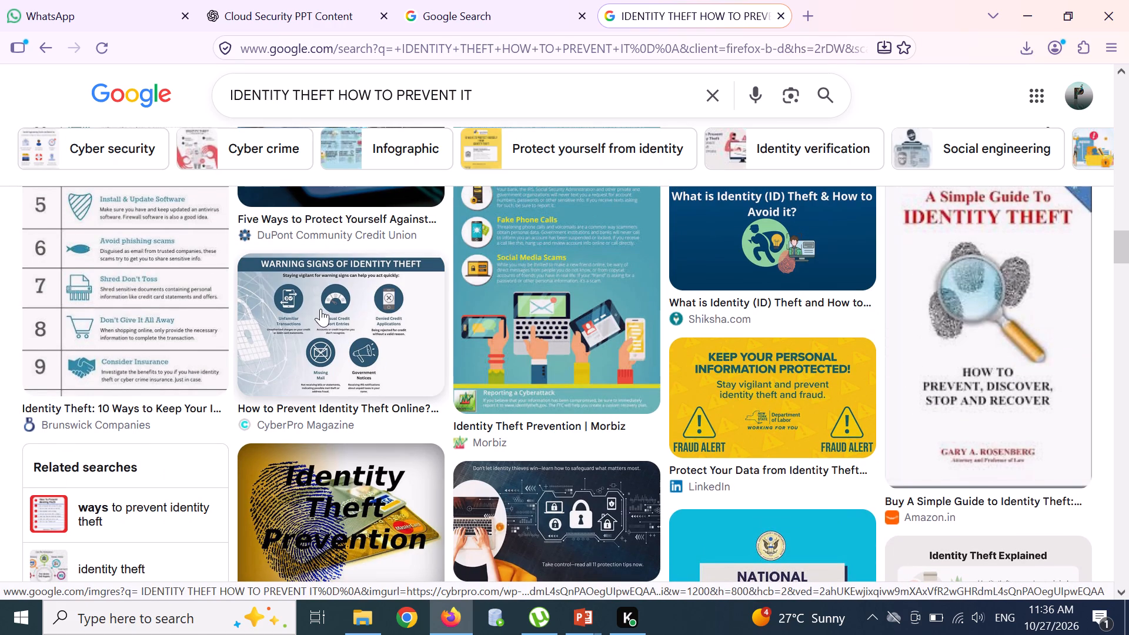
# Open the preview of CyberPro Magazine's "Warning Signs of Identity Theft" image.
pyautogui.click(320, 309)
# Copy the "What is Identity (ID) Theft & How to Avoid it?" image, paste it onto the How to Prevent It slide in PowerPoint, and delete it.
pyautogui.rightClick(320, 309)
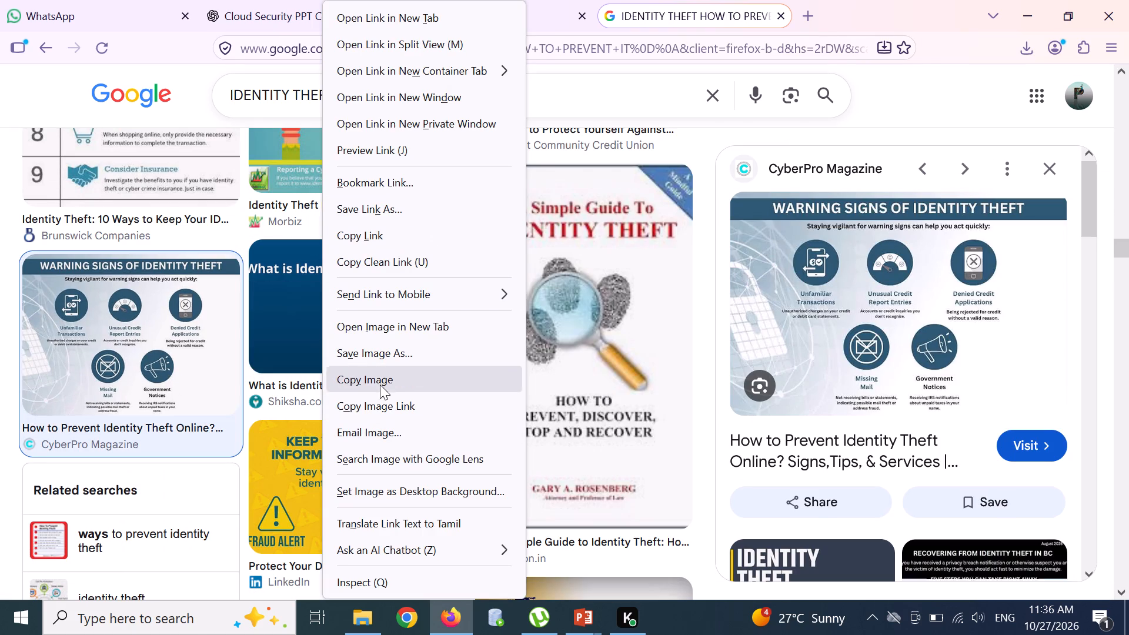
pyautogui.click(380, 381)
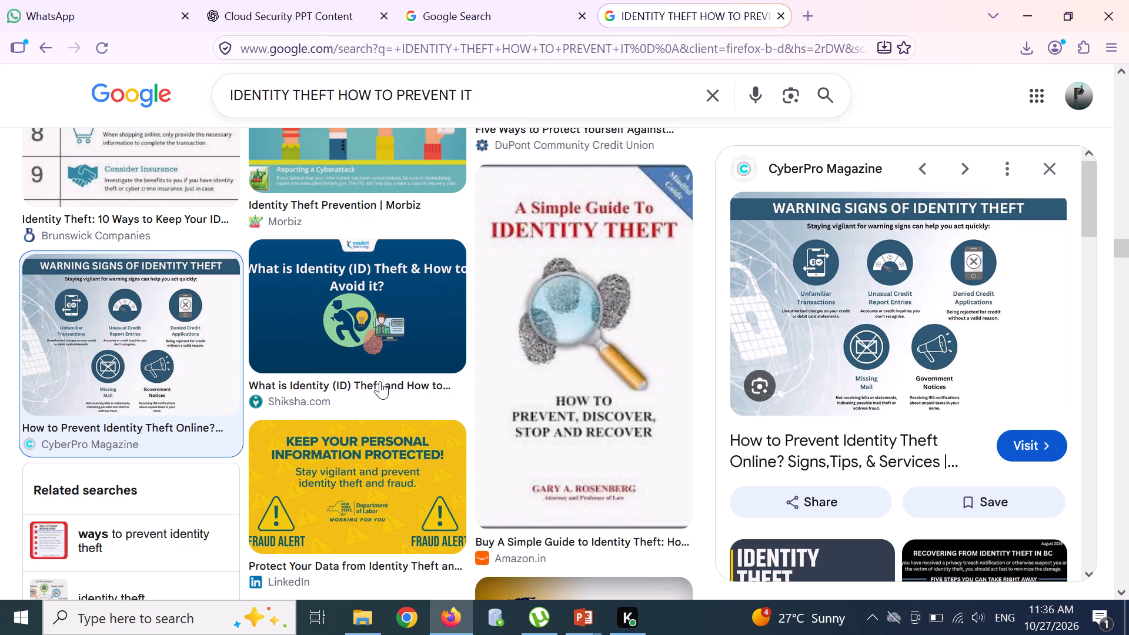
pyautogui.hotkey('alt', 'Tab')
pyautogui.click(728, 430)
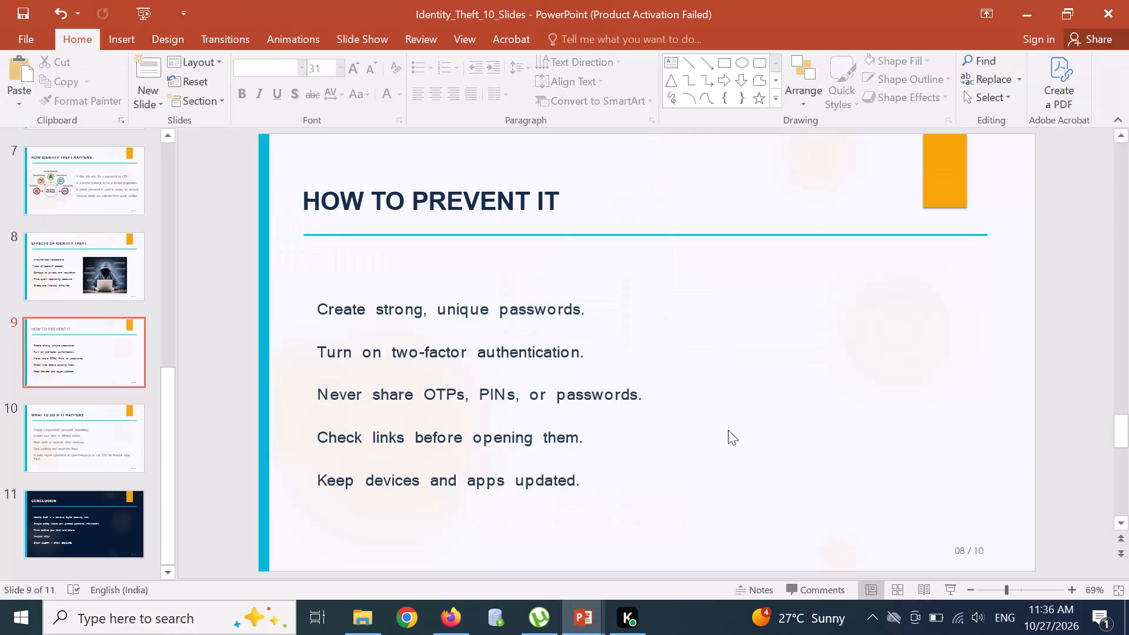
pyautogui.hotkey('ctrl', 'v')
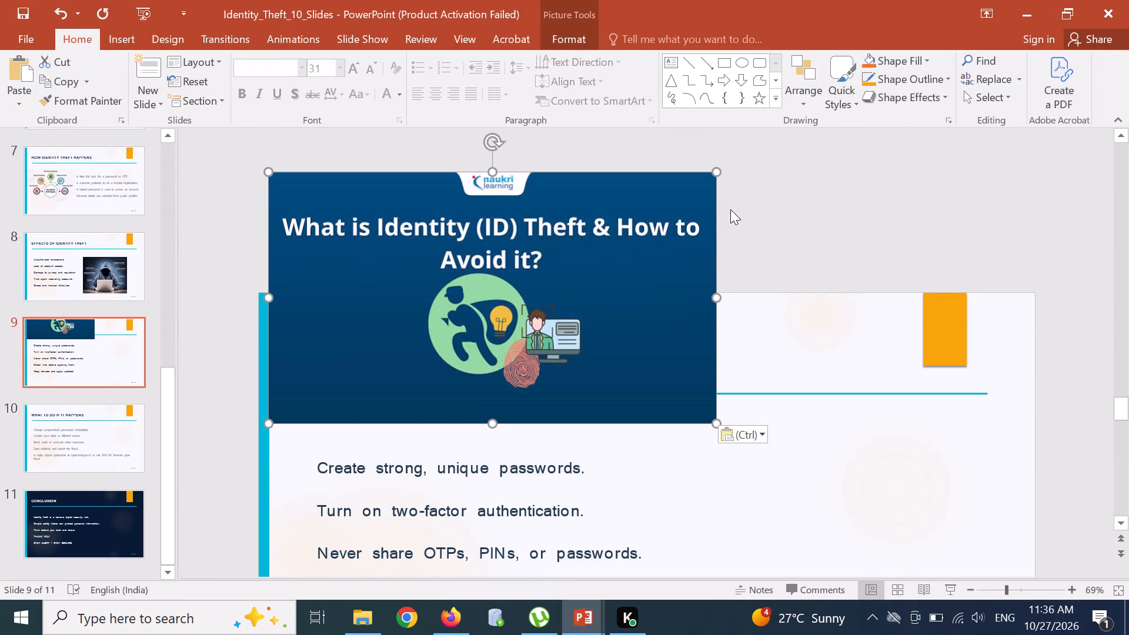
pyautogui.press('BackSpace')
# Copy the previewed "Warning Signs of Identity Theft" image from Firefox and paste it onto the How to Prevent It slide in PowerPoint.
pyautogui.hotkey('alt', 'Tab')
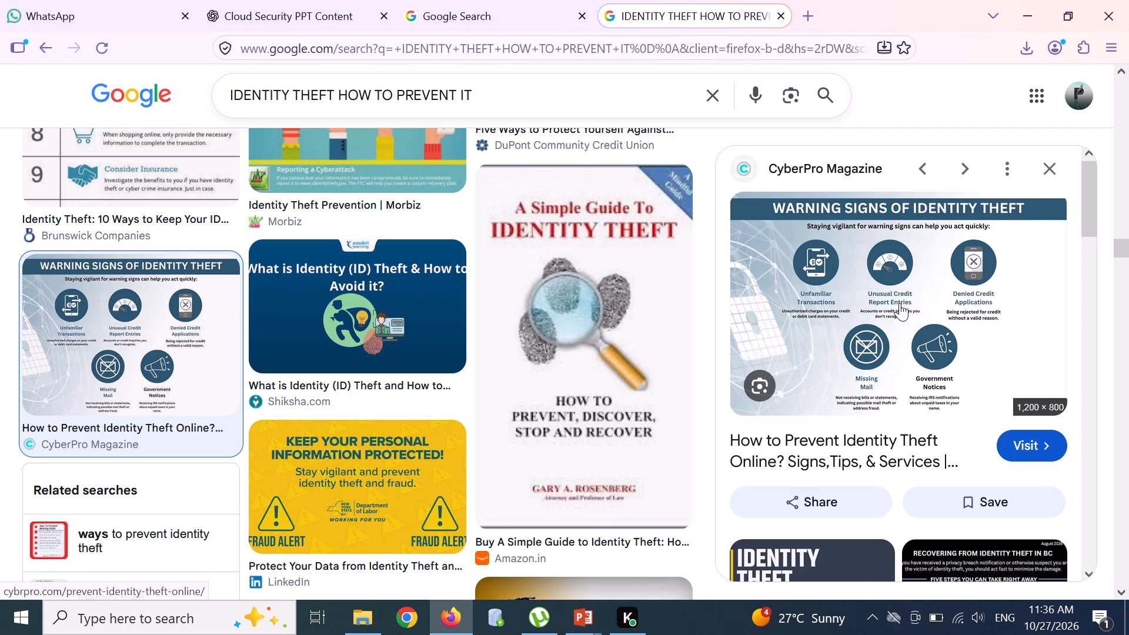
pyautogui.rightClick(900, 303)
pyautogui.click(953, 383)
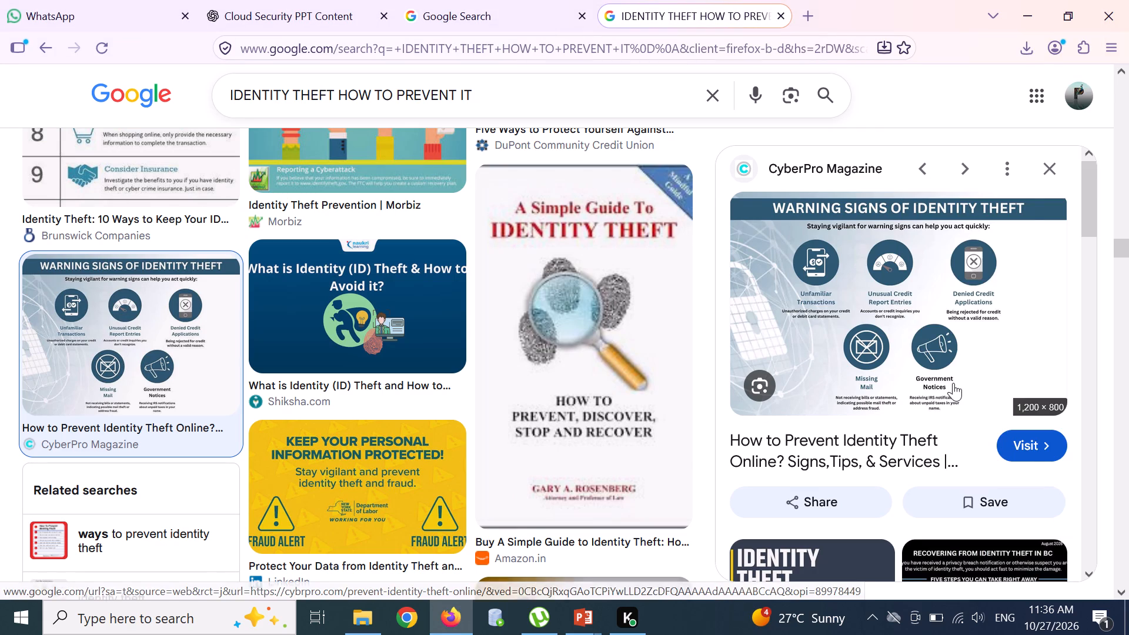
pyautogui.hotkey('alt', 'Tab')
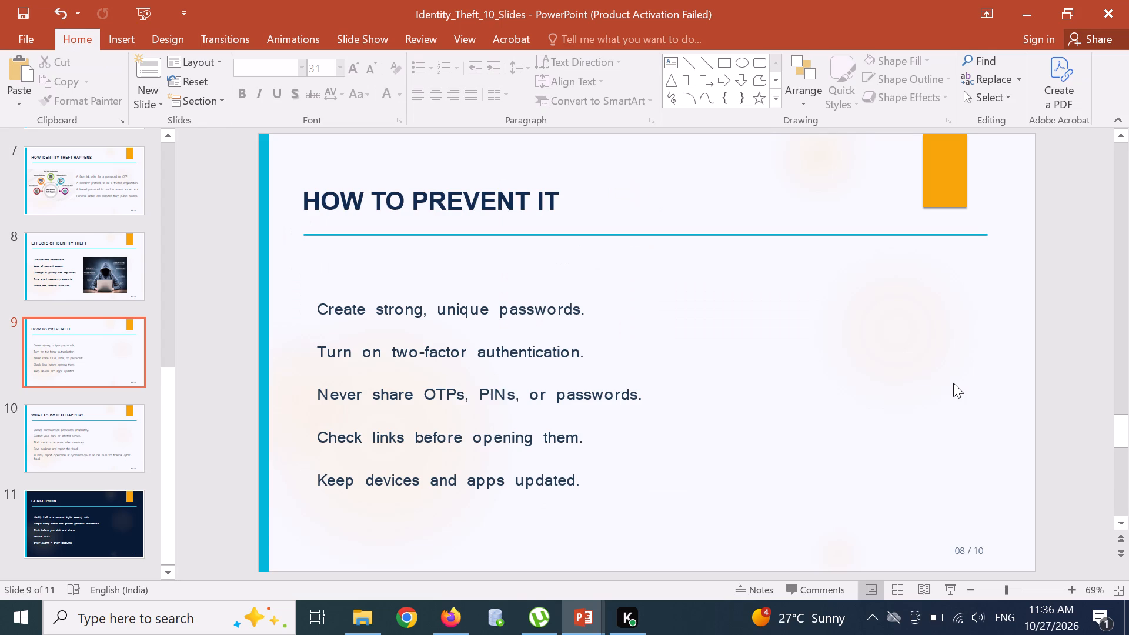
pyautogui.hotkey('ctrl', 'v')
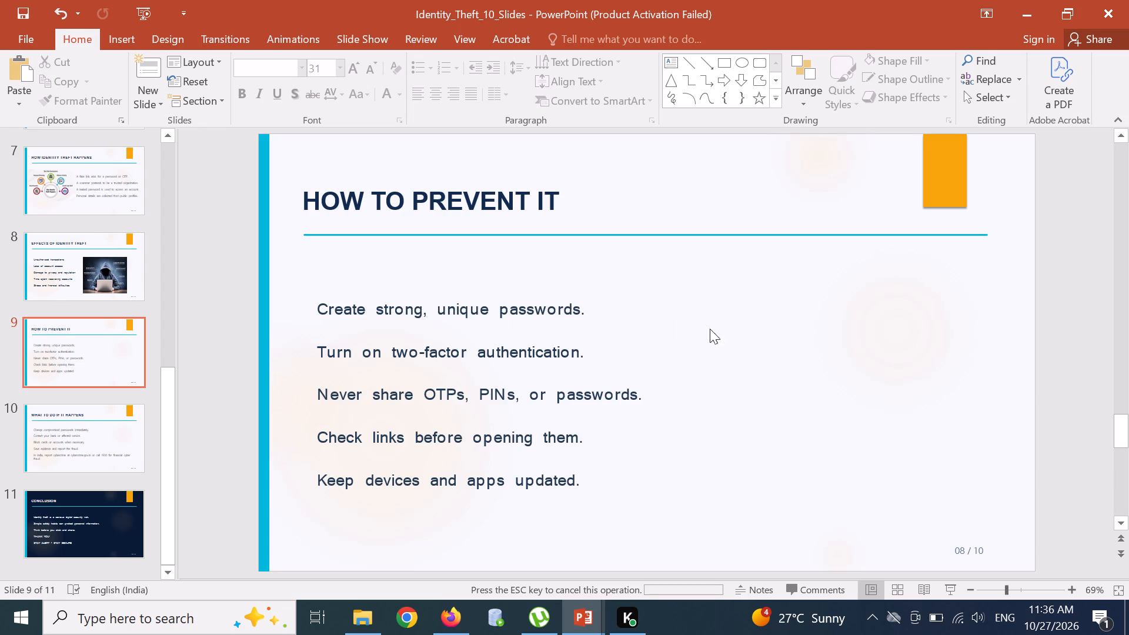
pyautogui.scroll(2, 703, 340)
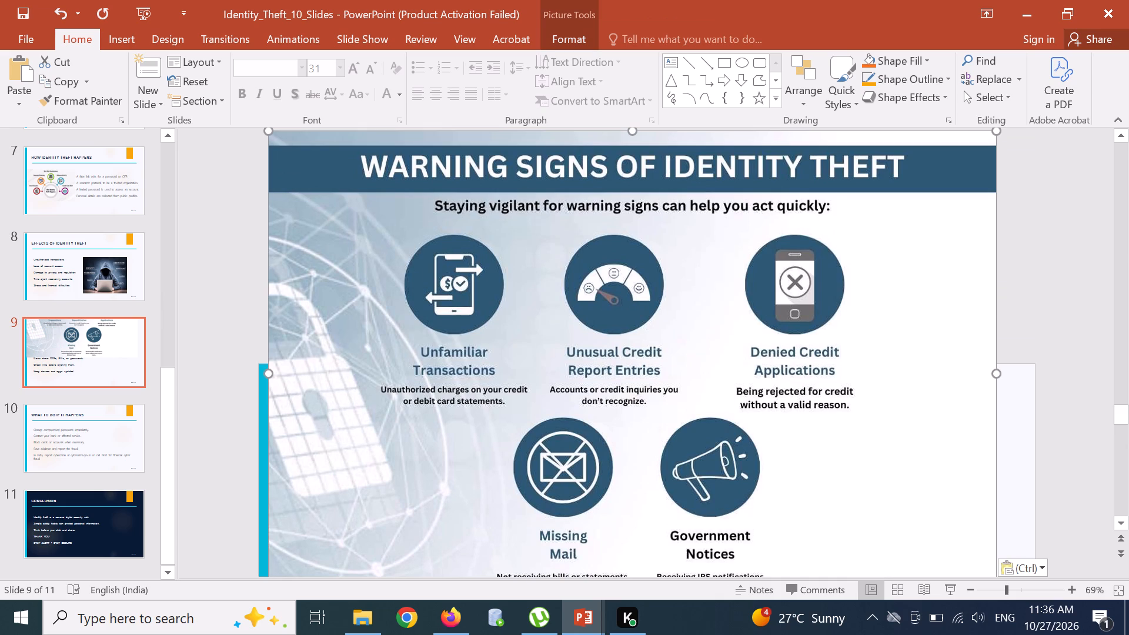
# Shrink the pasted Warning Signs of Identity Theft picture to about half its width so it fits below the How to Prevent It title.
pyautogui.scroll(-2, 794, 386)
pyautogui.moveTo(996, 135); pyautogui.dragTo(675, 436)
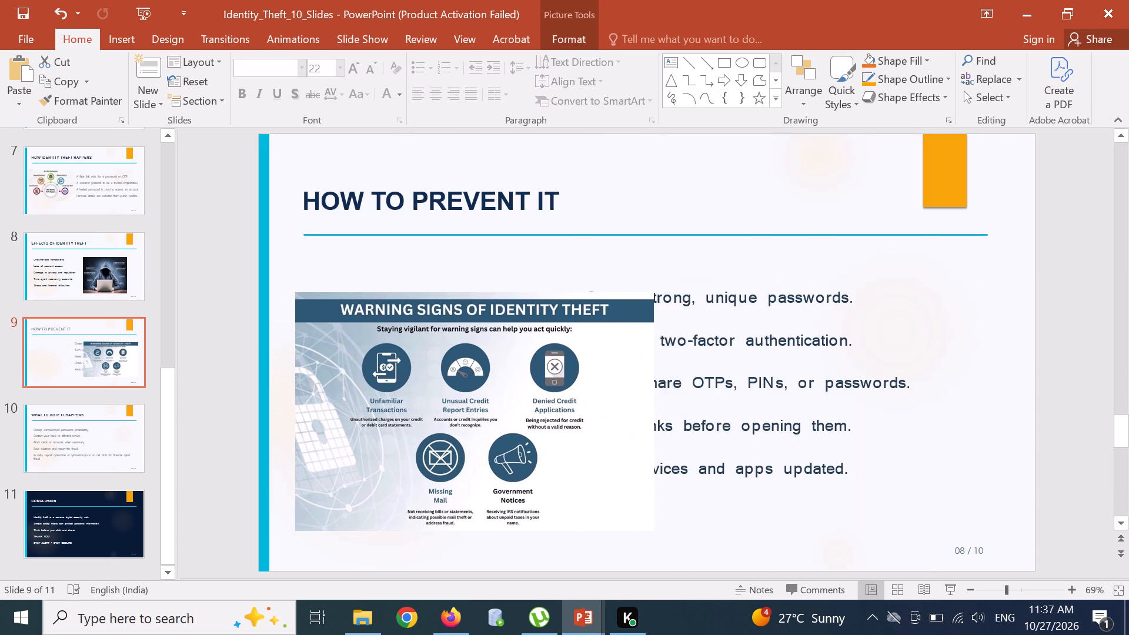
# Move the "Warning Signs of Identity Theft" picture slightly up on the How to Prevent It slide, aligning its left edge with the title.
pyautogui.moveTo(387, 300); pyautogui.dragTo(390, 280)
# Move the bullet text box on the How to Prevent It slide away from the slide's centre, placing it beside the picture and slightly lower.
pyautogui.click(706, 362)
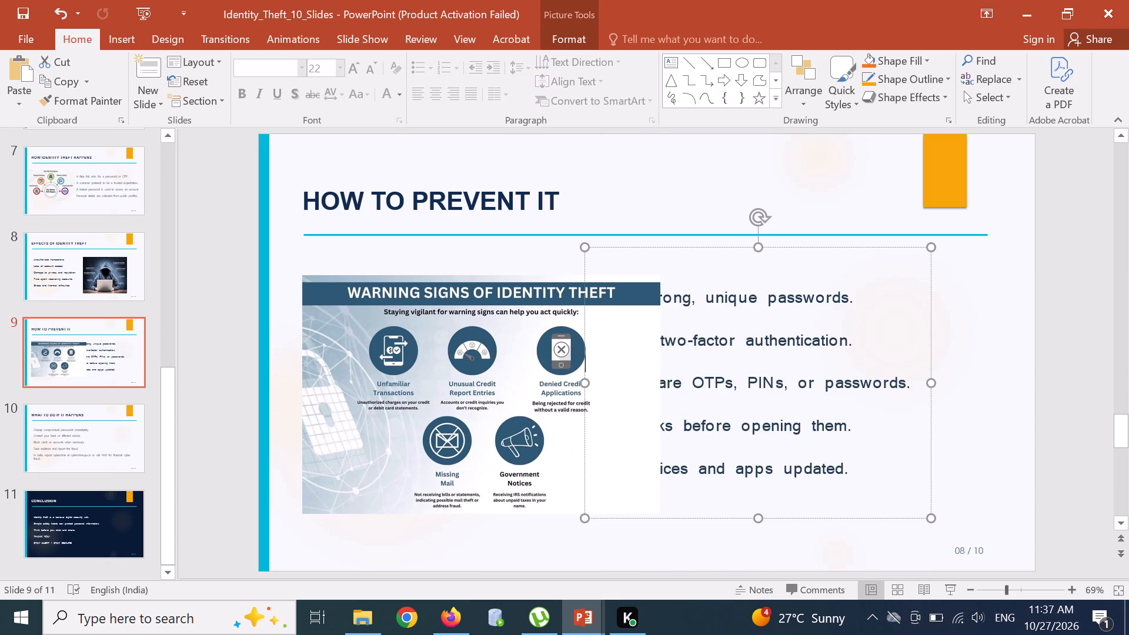
pyautogui.moveTo(705, 248); pyautogui.dragTo(786, 258)
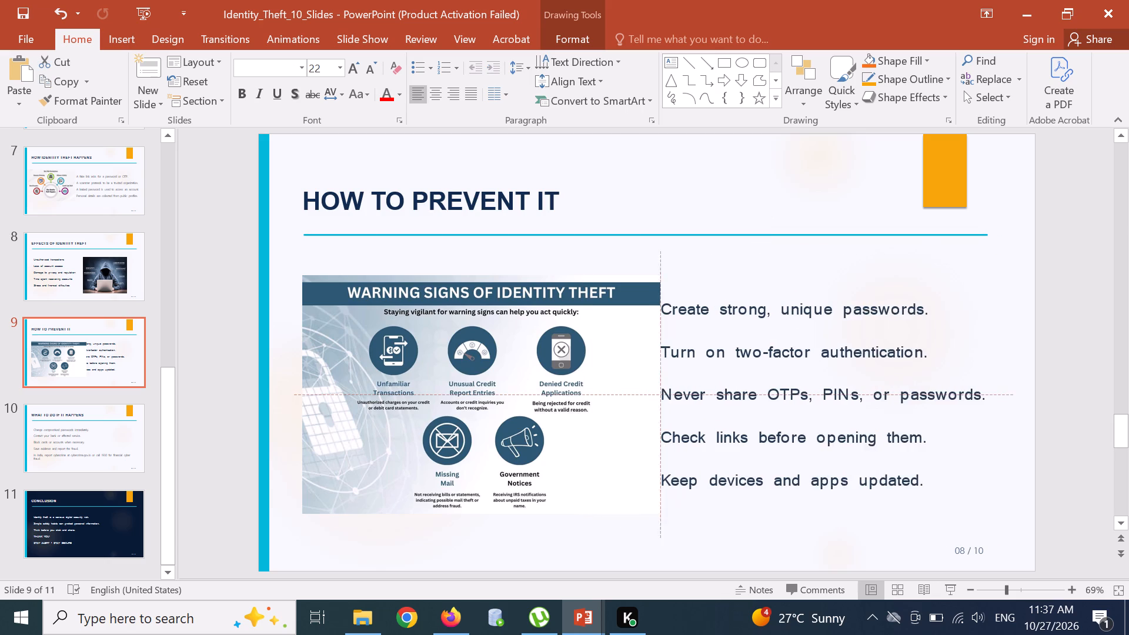
pyautogui.moveTo(786, 258); pyautogui.dragTo(780, 258)
pyautogui.moveTo(780, 258); pyautogui.dragTo(757, 263)
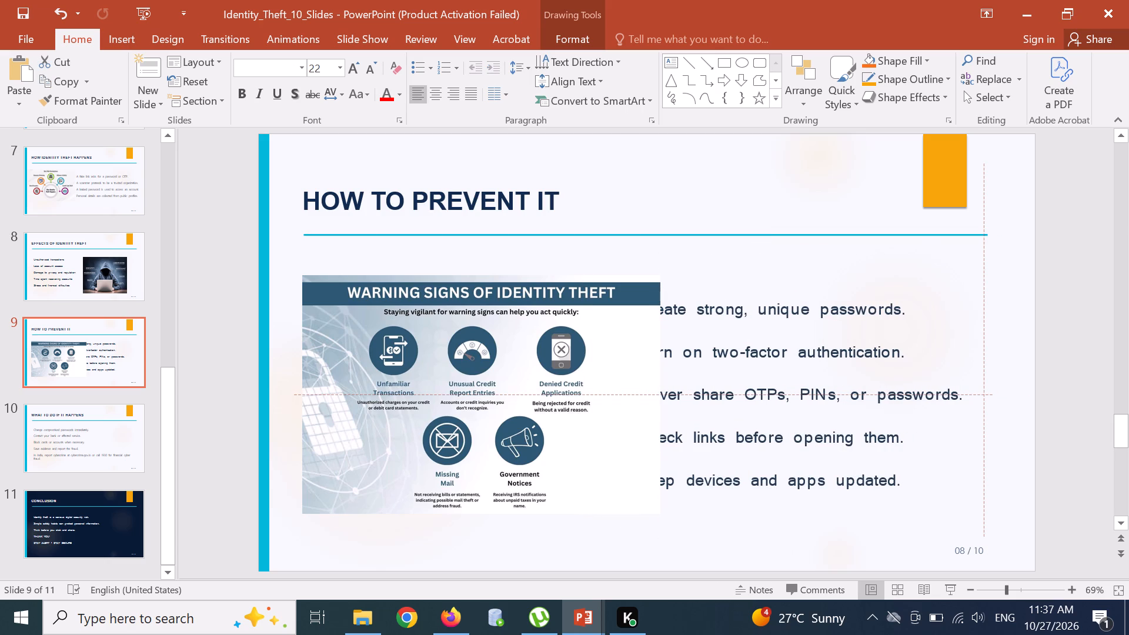
pyautogui.moveTo(757, 263); pyautogui.dragTo(774, 266)
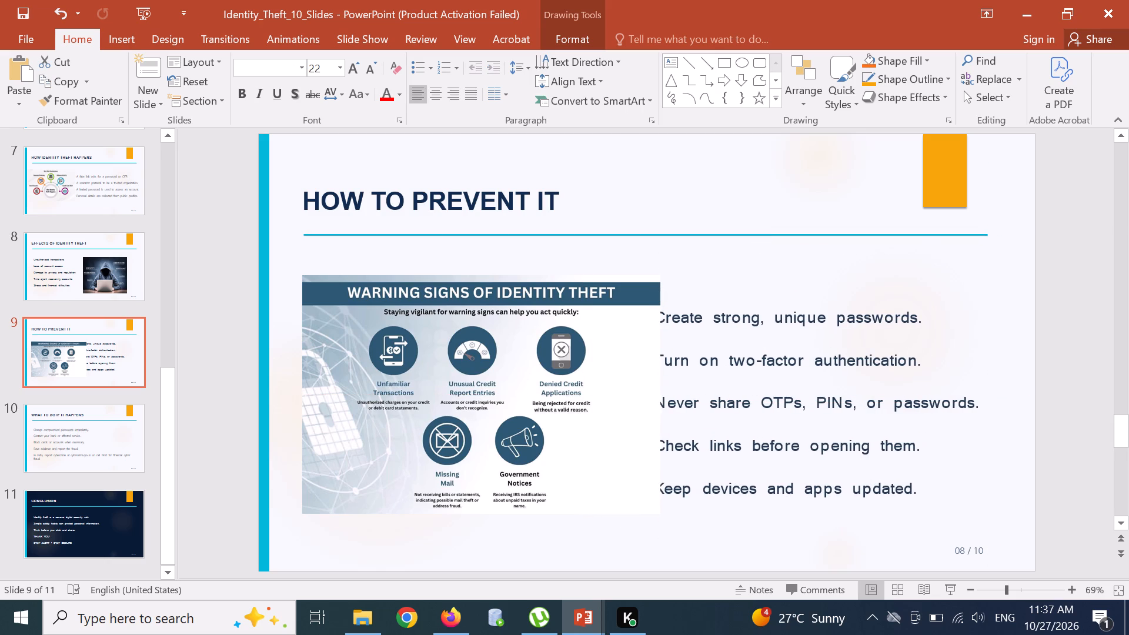
pyautogui.moveTo(774, 266); pyautogui.dragTo(769, 266)
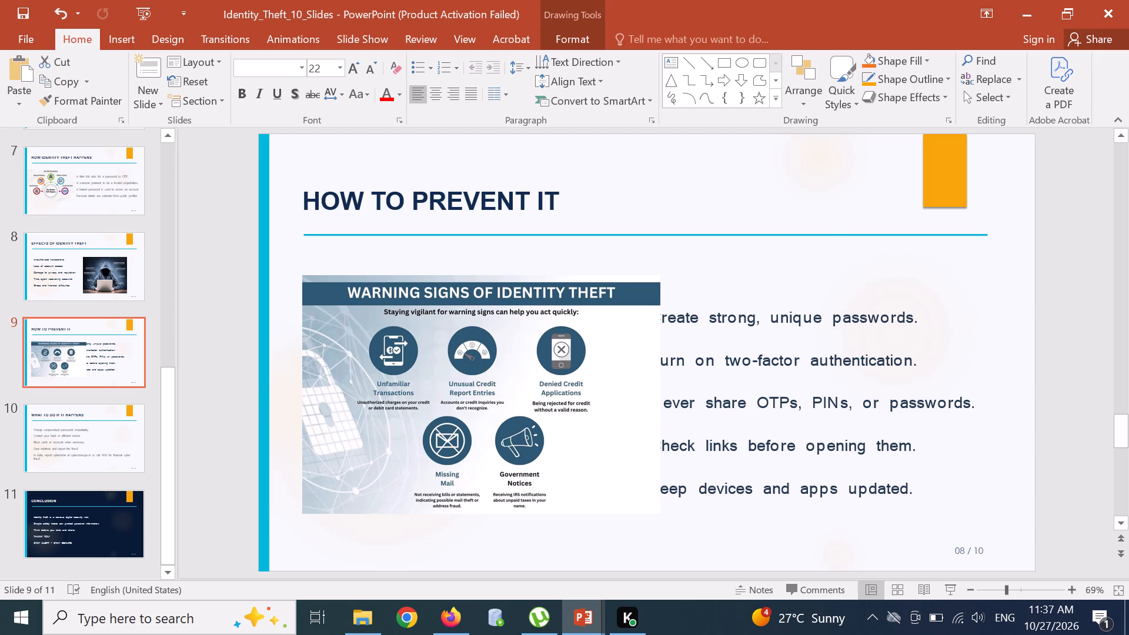
pyautogui.moveTo(769, 266); pyautogui.dragTo(769, 266)
# Send the "Warning Signs of Identity Theft" picture to the back, behind the bullet text.
pyautogui.click(613, 357)
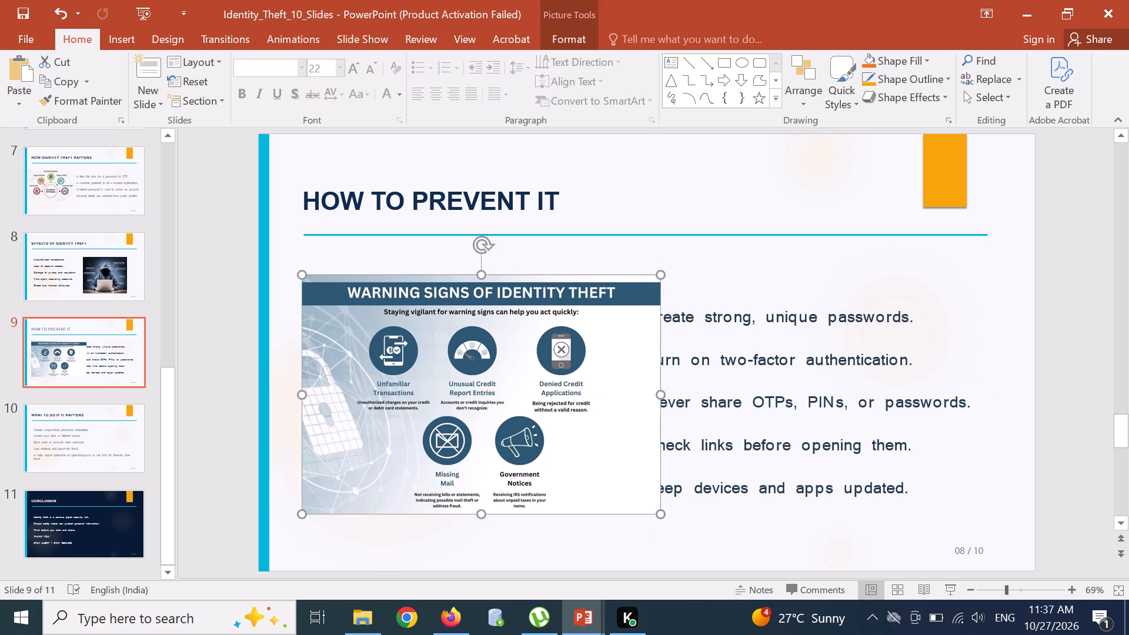
pyautogui.rightClick(613, 357)
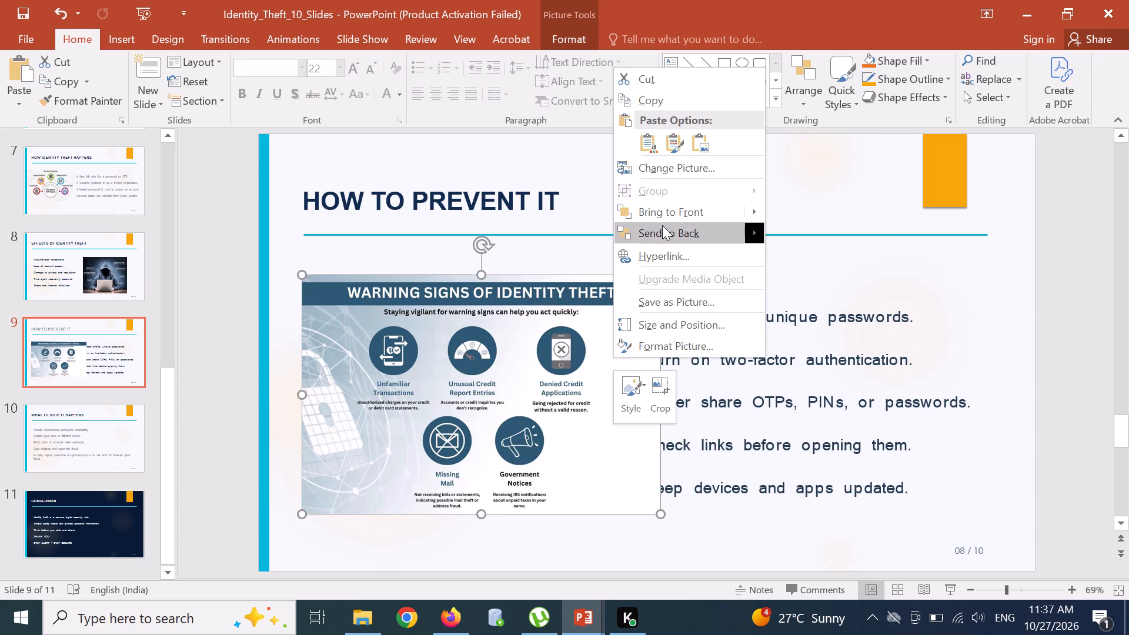
pyautogui.click(662, 231)
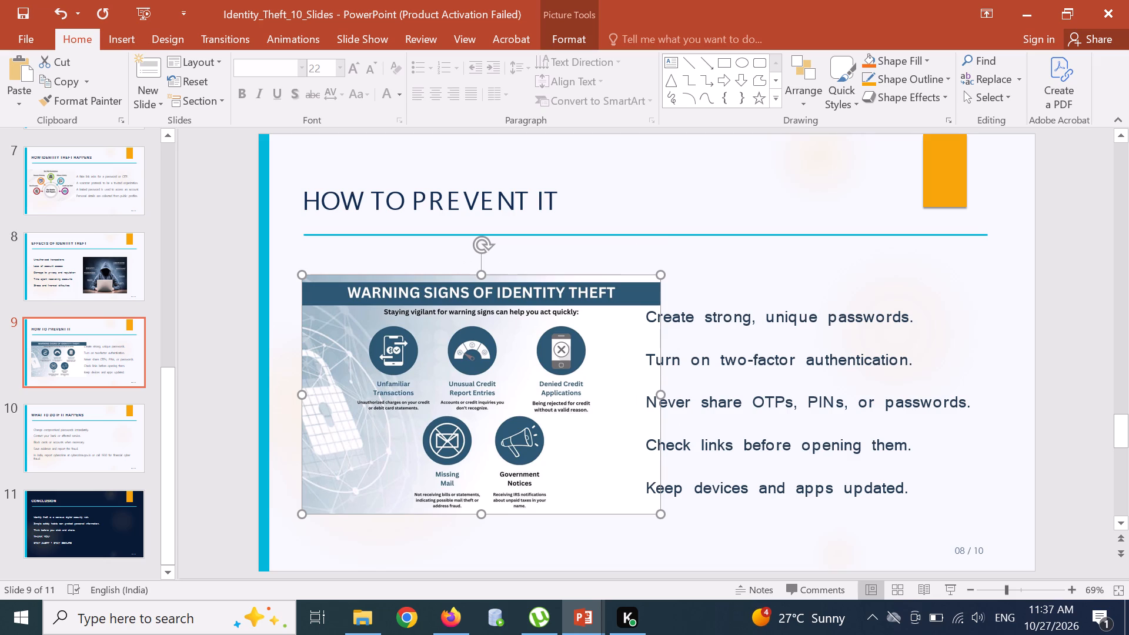
# Stretch the picture to the blue side bar, the slide's bottom edge and just above the title line, widening it slightly toward the bullets, and deselect.
pyautogui.moveTo(481, 270); pyautogui.dragTo(479, 256)
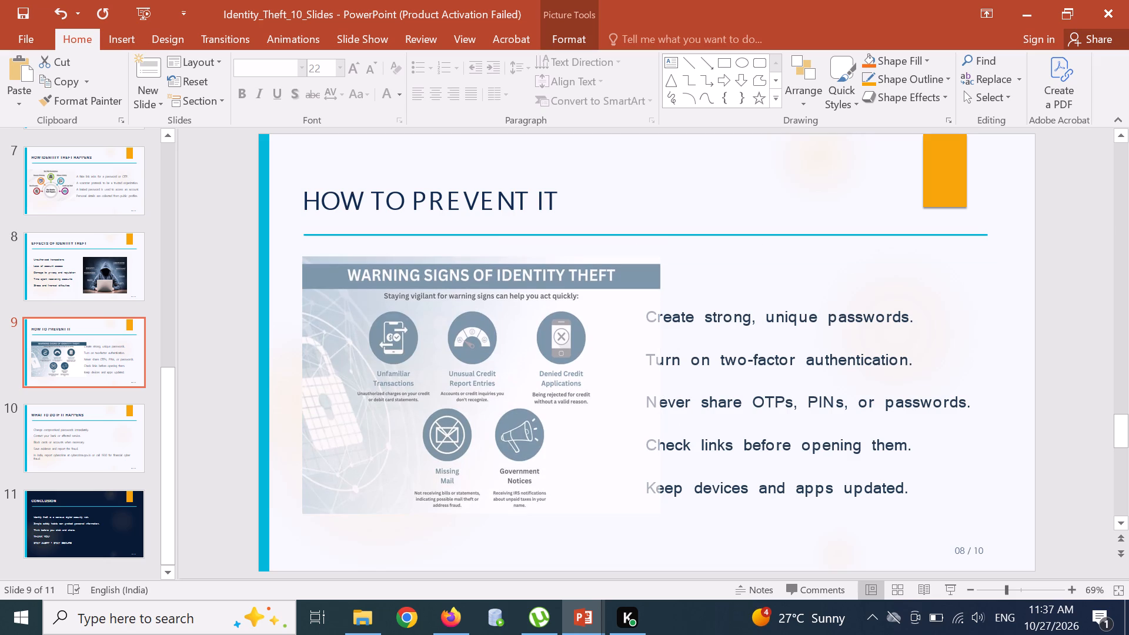
pyautogui.moveTo(479, 256); pyautogui.dragTo(456, 282)
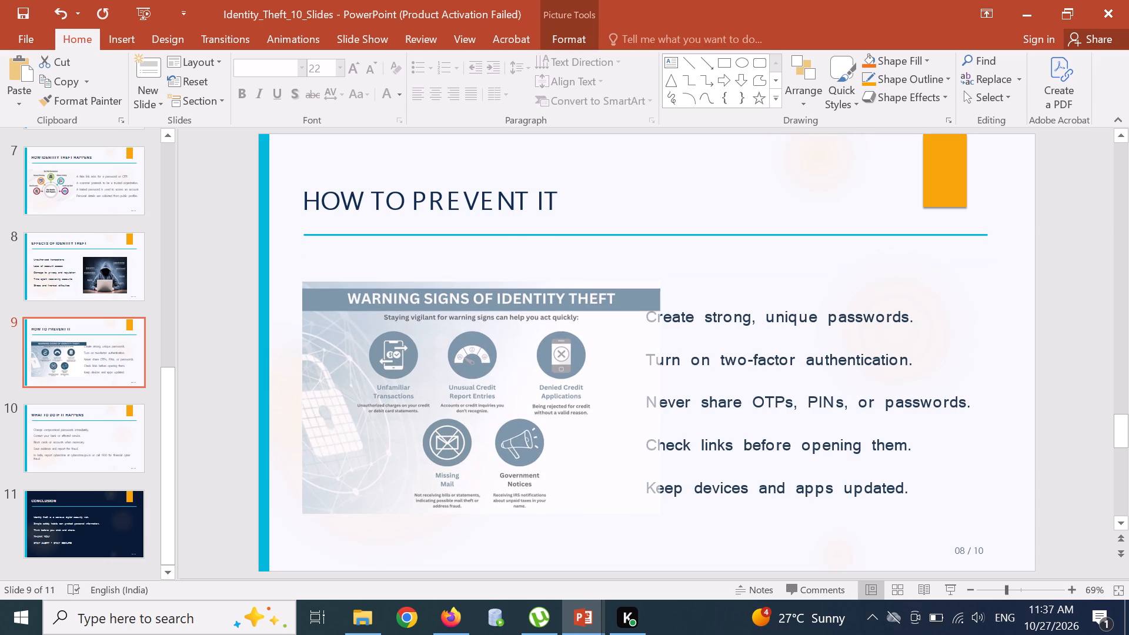
pyautogui.moveTo(456, 282); pyautogui.dragTo(457, 283)
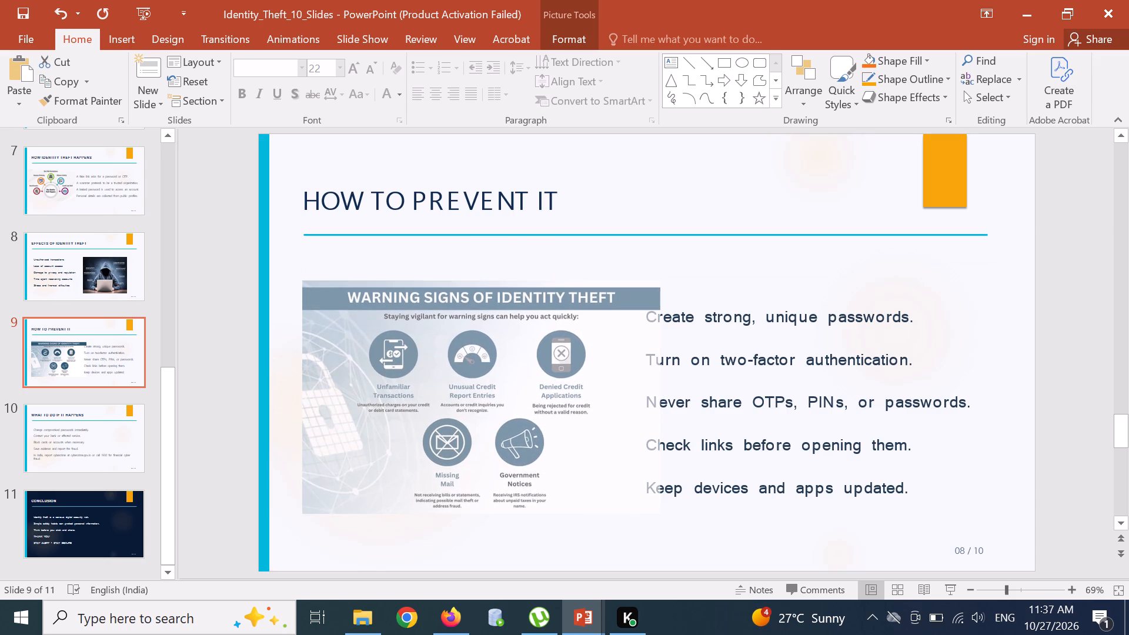
pyautogui.moveTo(457, 283); pyautogui.dragTo(464, 266)
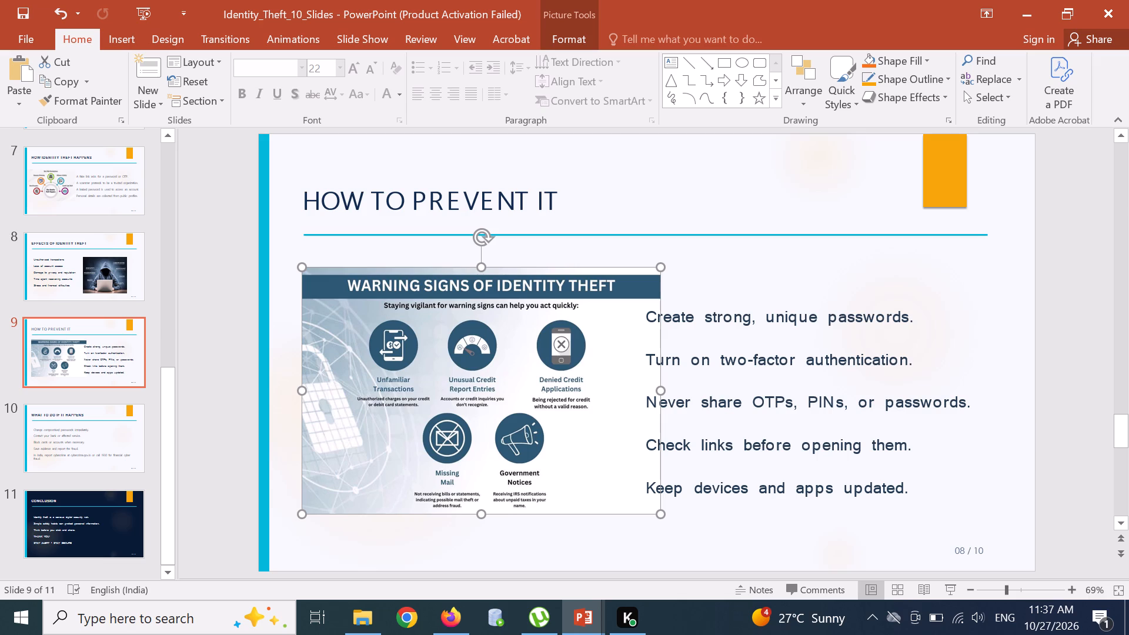
pyautogui.moveTo(302, 392); pyautogui.dragTo(297, 392)
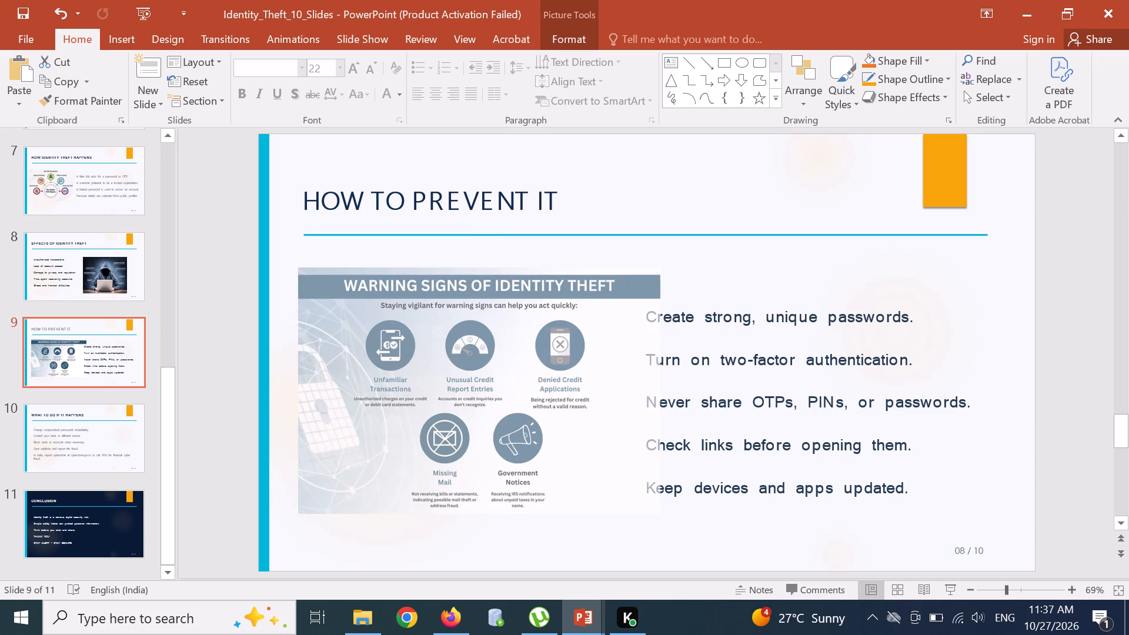
pyautogui.moveTo(297, 392); pyautogui.dragTo(268, 392)
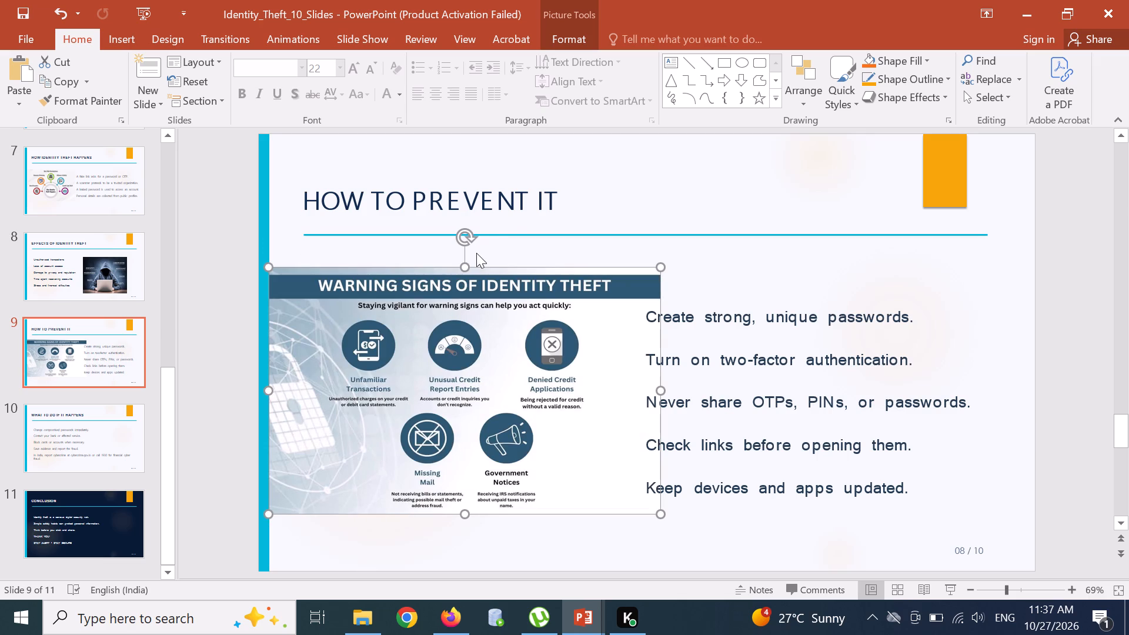
pyautogui.moveTo(464, 265); pyautogui.dragTo(464, 262)
pyautogui.moveTo(464, 262); pyautogui.dragTo(462, 238)
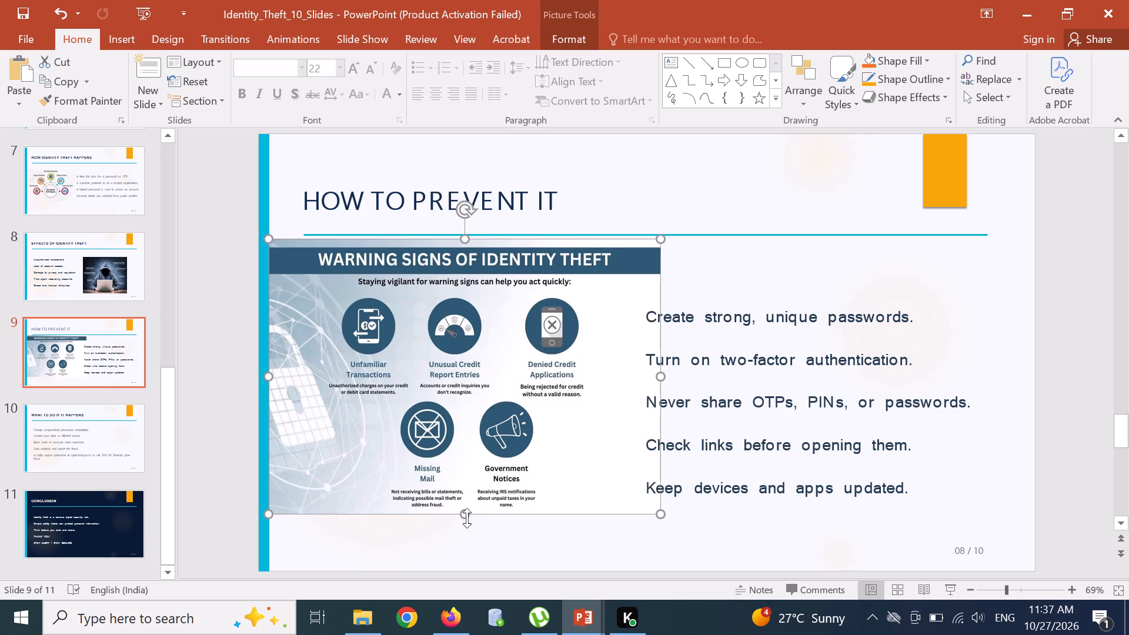
pyautogui.moveTo(467, 518); pyautogui.dragTo(470, 573)
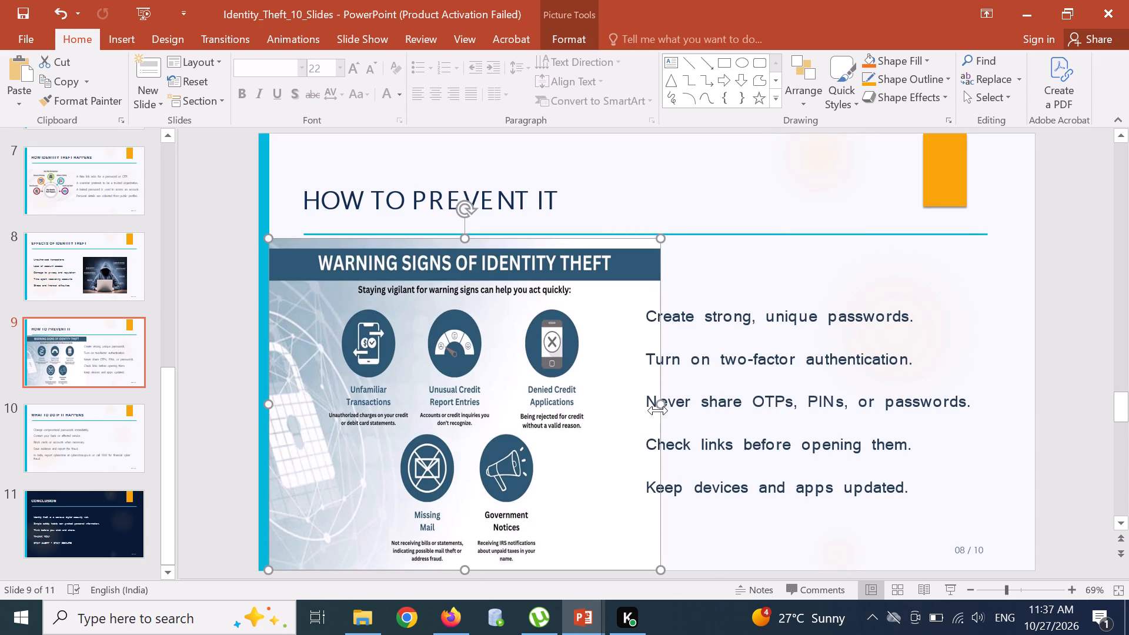
pyautogui.moveTo(662, 402); pyautogui.dragTo(681, 403)
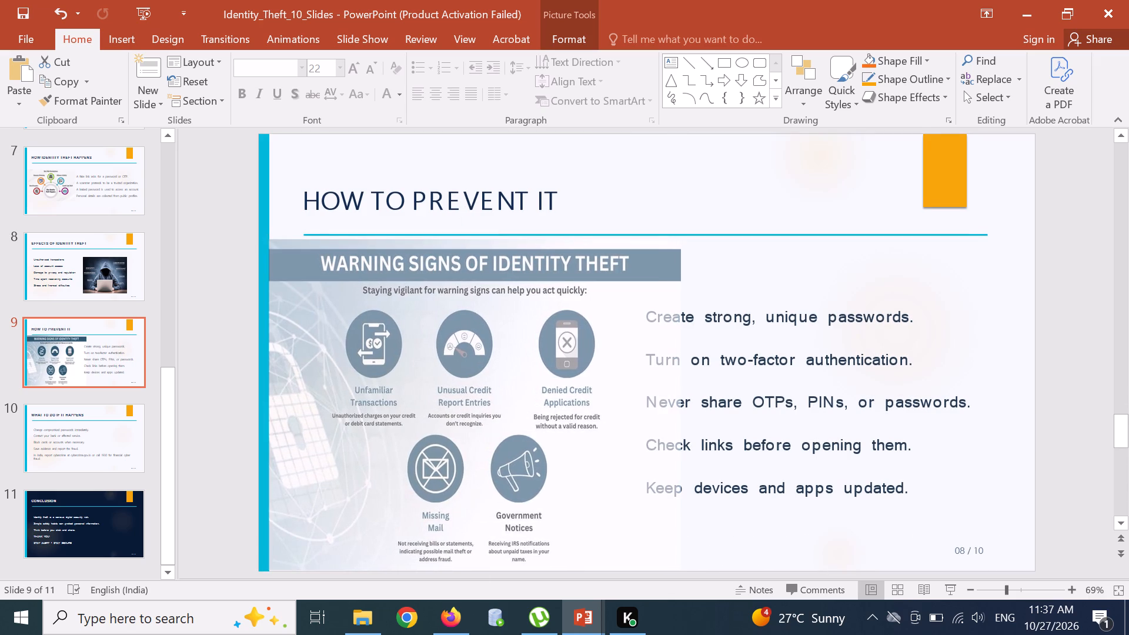
pyautogui.moveTo(681, 403); pyautogui.dragTo(682, 402)
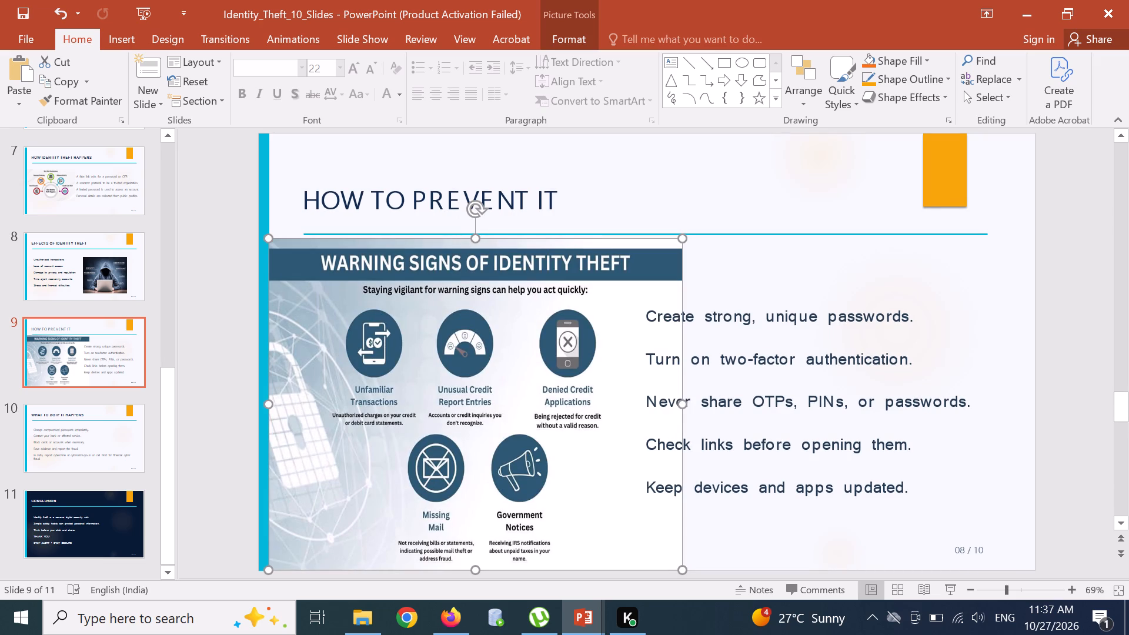
pyautogui.click(476, 235)
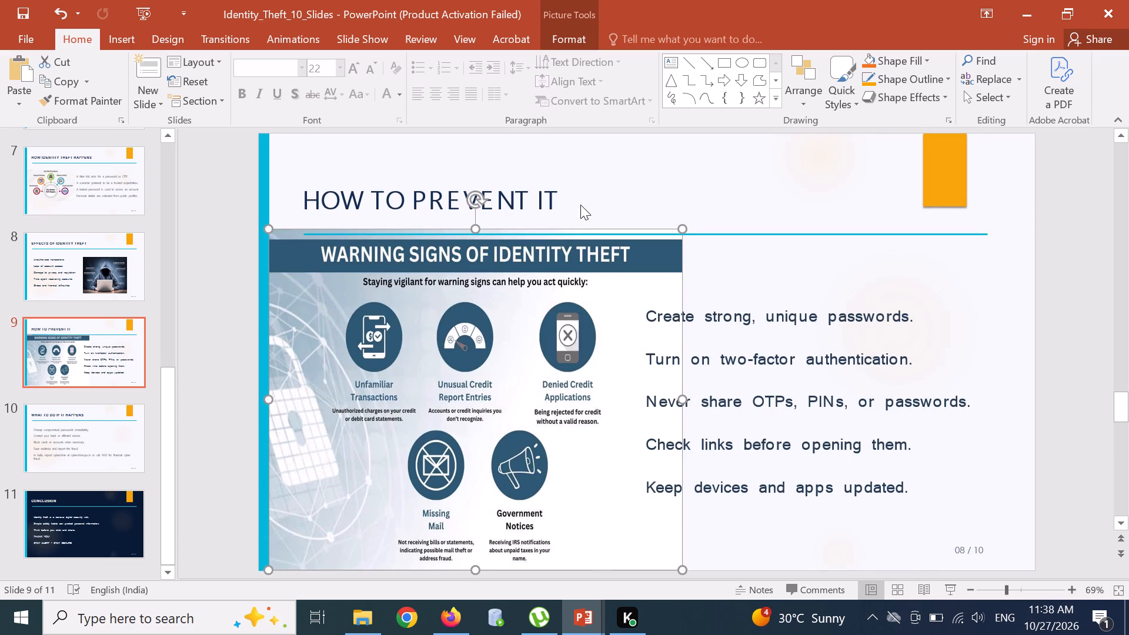
pyautogui.click(209, 311)
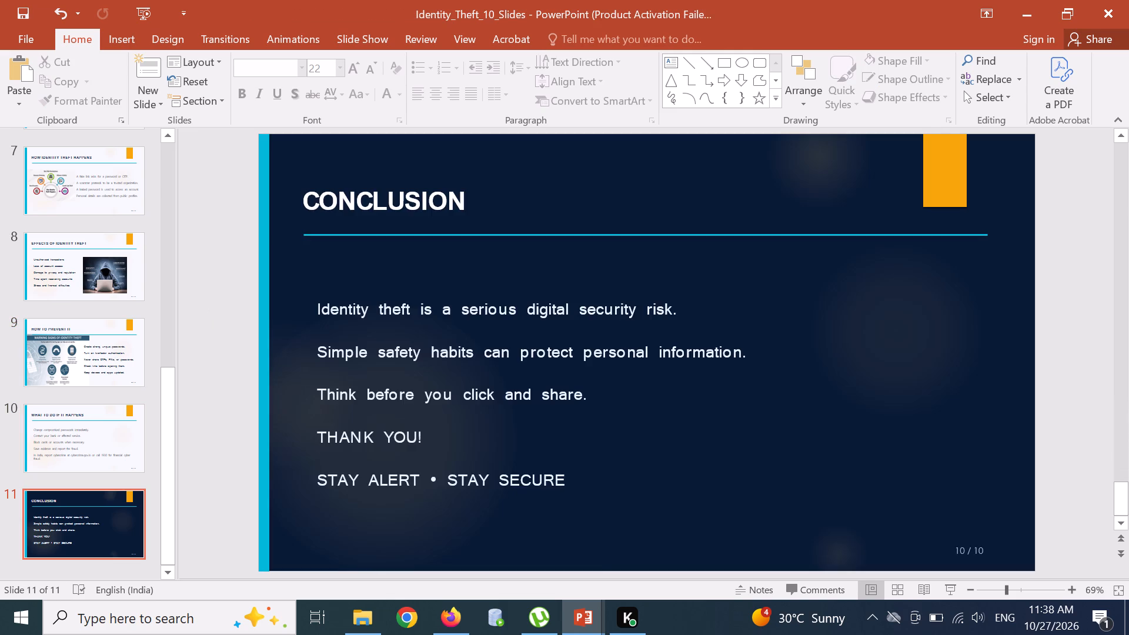
# On the How to Prevent It slide, narrow the bullet text box from its picture side and shift it slightly away, leaving a small gap.
pyautogui.scroll(1, 633, 379)
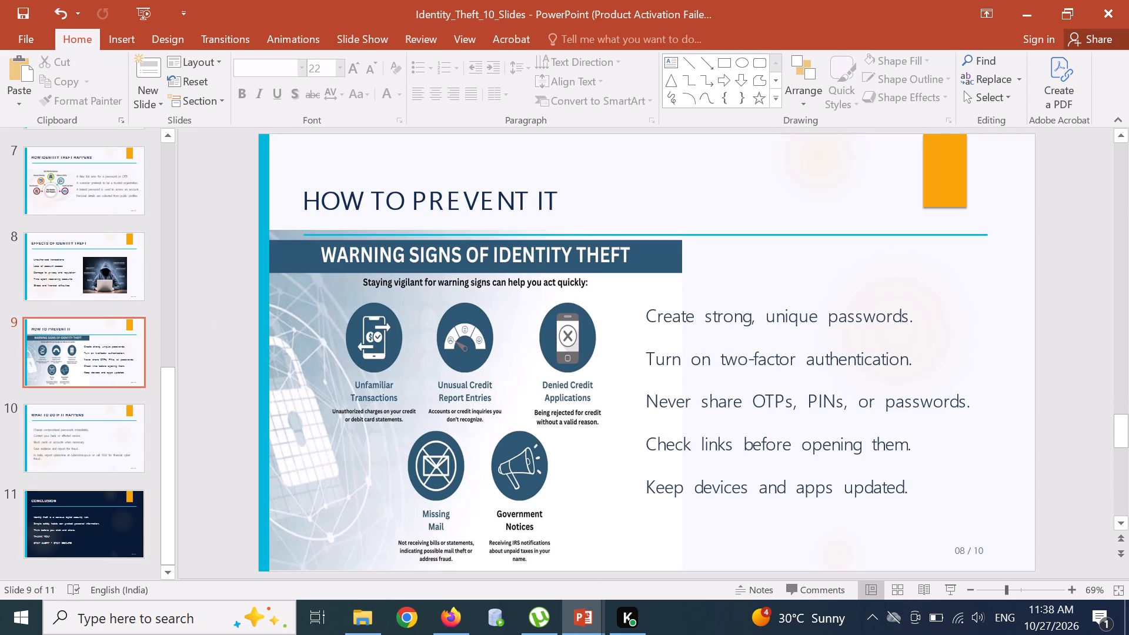
pyautogui.click(774, 411)
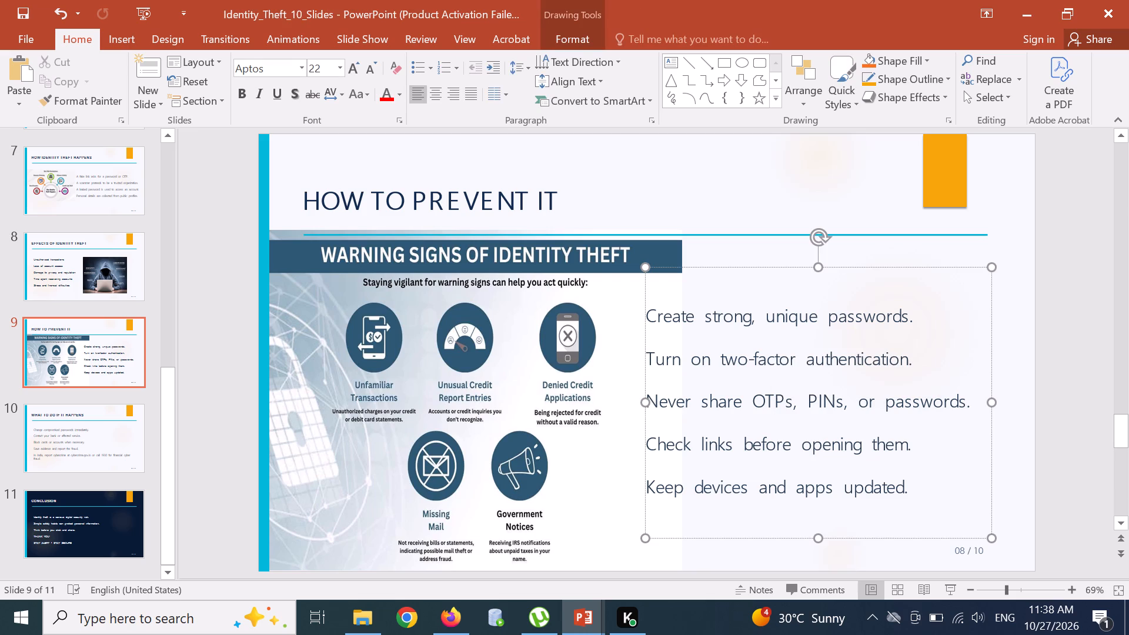
pyautogui.moveTo(644, 536); pyautogui.dragTo(650, 532)
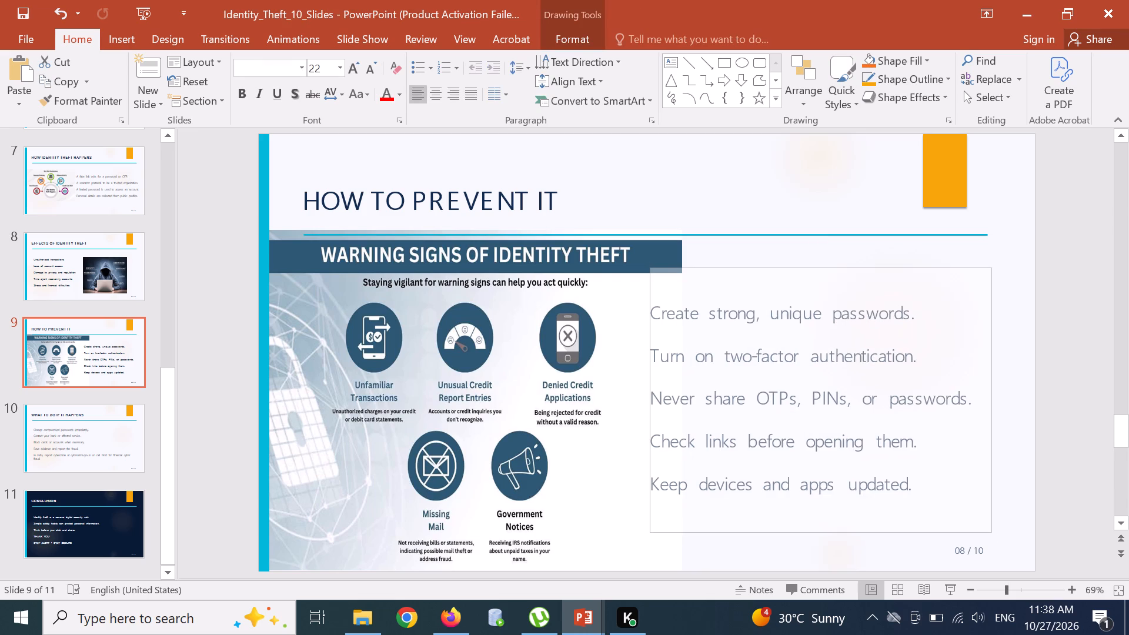
pyautogui.moveTo(650, 532); pyautogui.dragTo(673, 532)
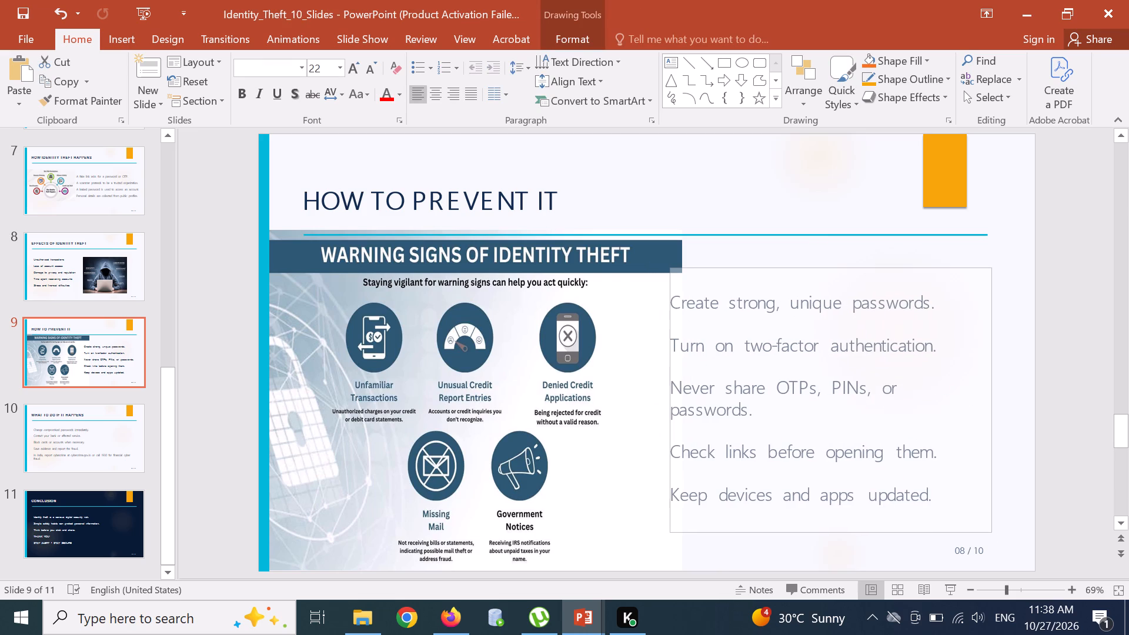
pyautogui.moveTo(673, 532); pyautogui.dragTo(686, 533)
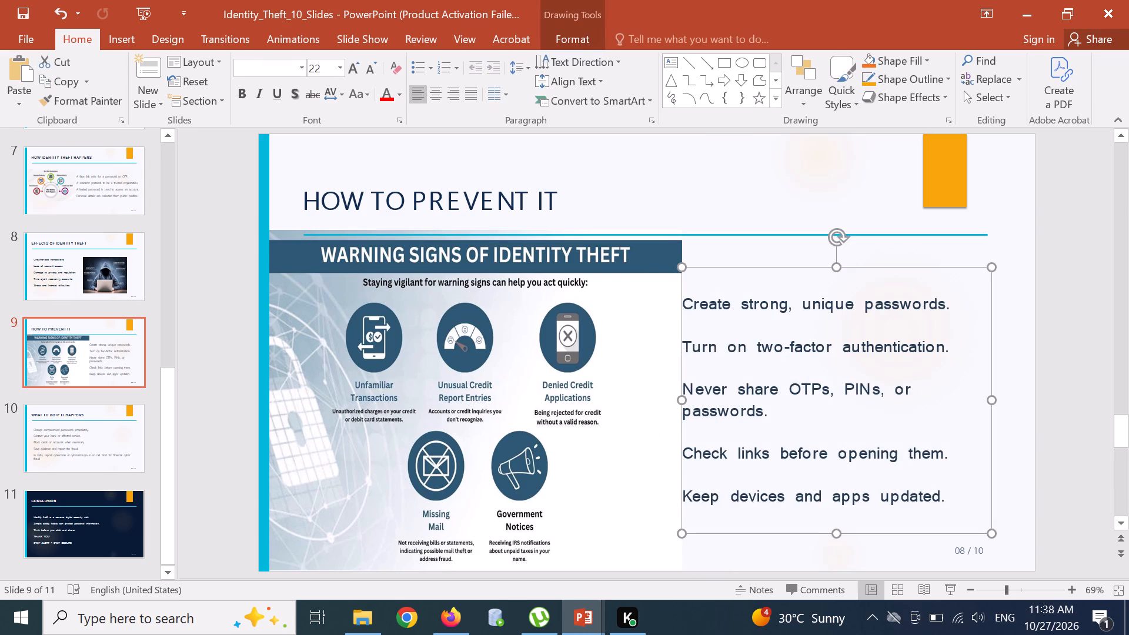
pyautogui.moveTo(822, 419); pyautogui.dragTo(845, 416)
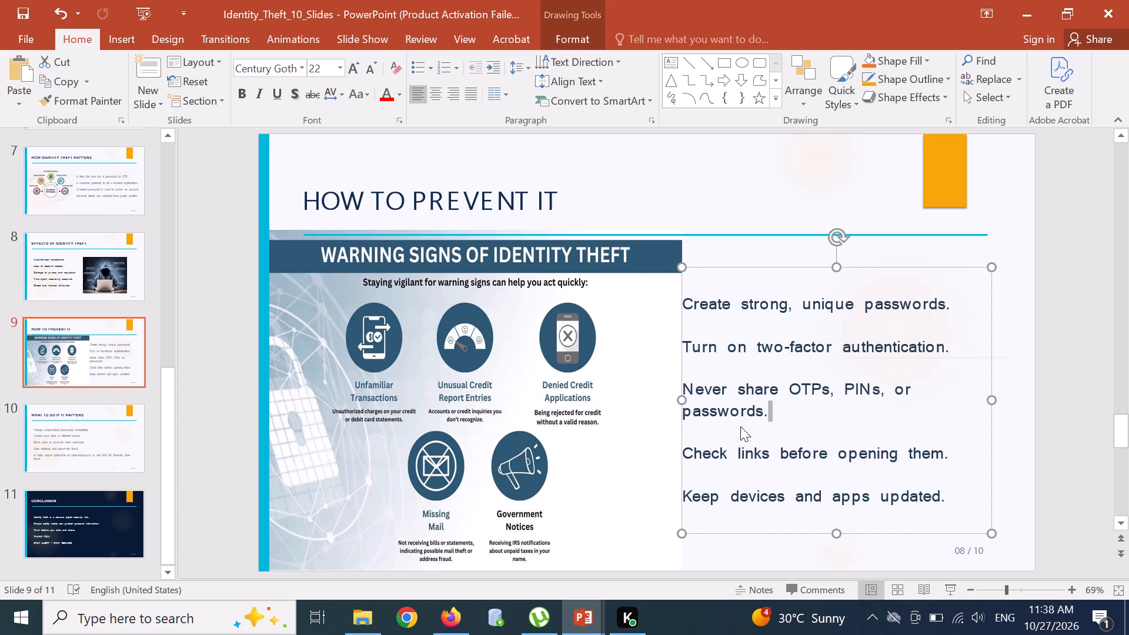
pyautogui.moveTo(771, 268); pyautogui.dragTo(780, 268)
pyautogui.click(747, 181)
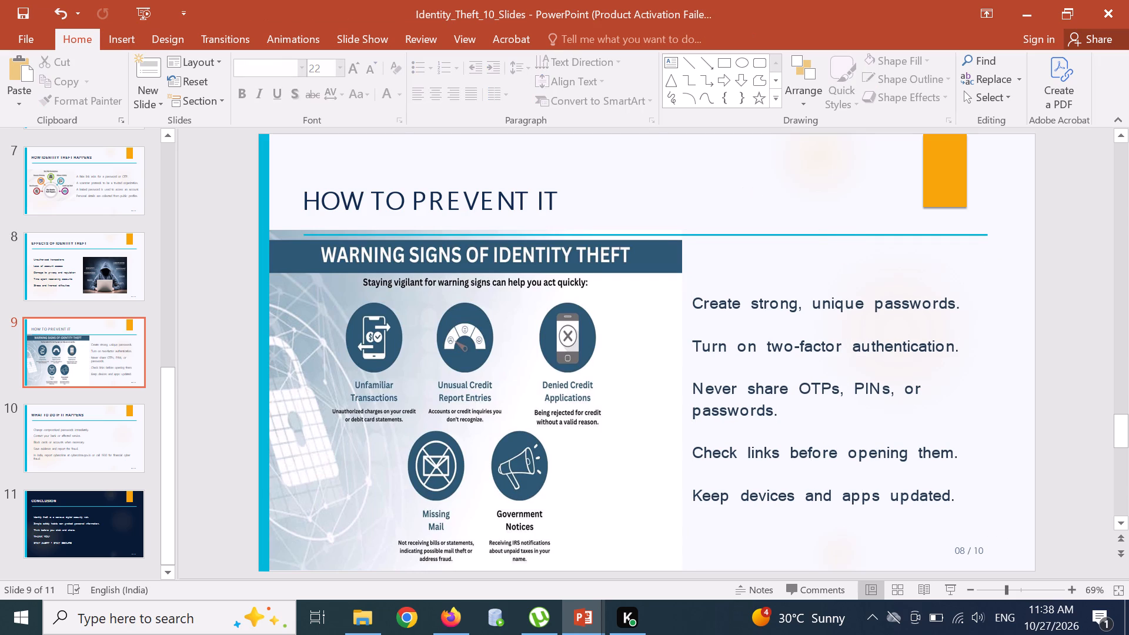
# Shrink the "Warning Signs of Identity Theft" picture's width very slightly on the side facing the bullets, and deselect it.
pyautogui.click(640, 494)
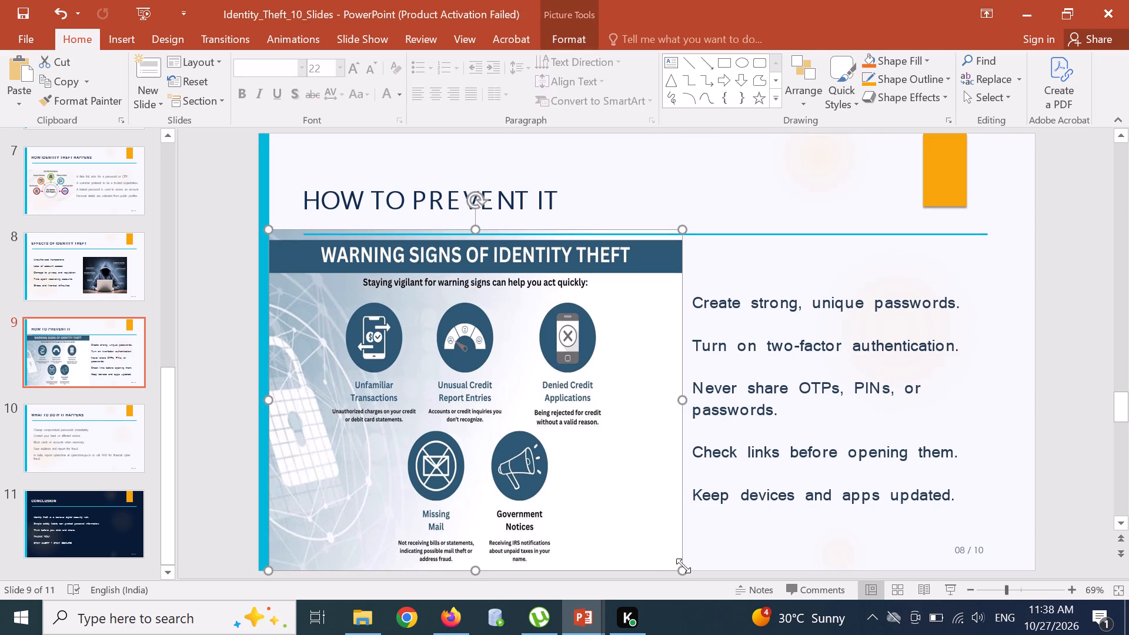
pyautogui.moveTo(680, 569); pyautogui.dragTo(667, 569)
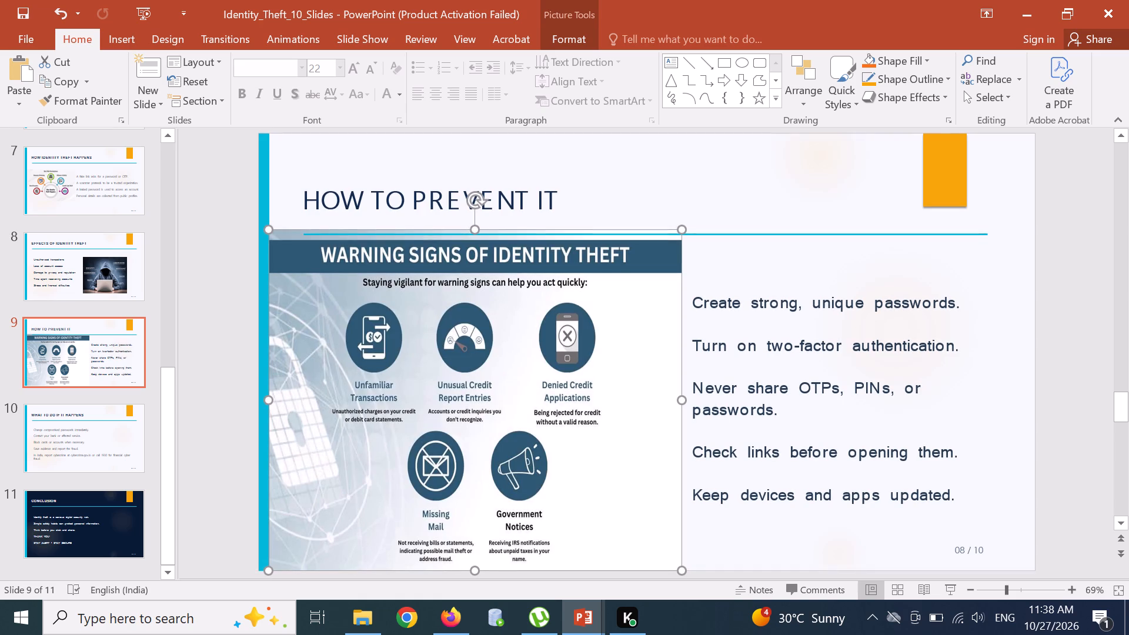
pyautogui.click(794, 189)
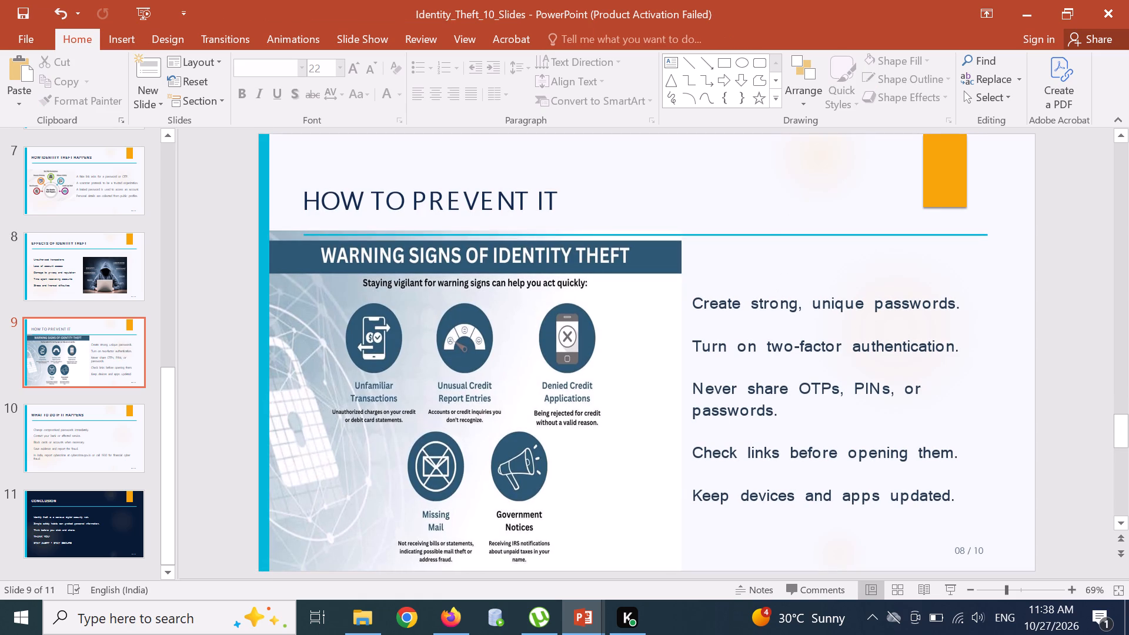